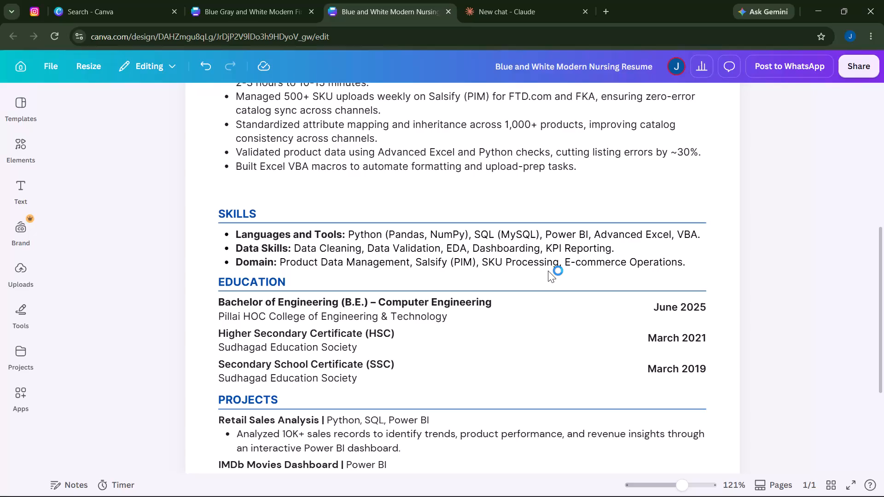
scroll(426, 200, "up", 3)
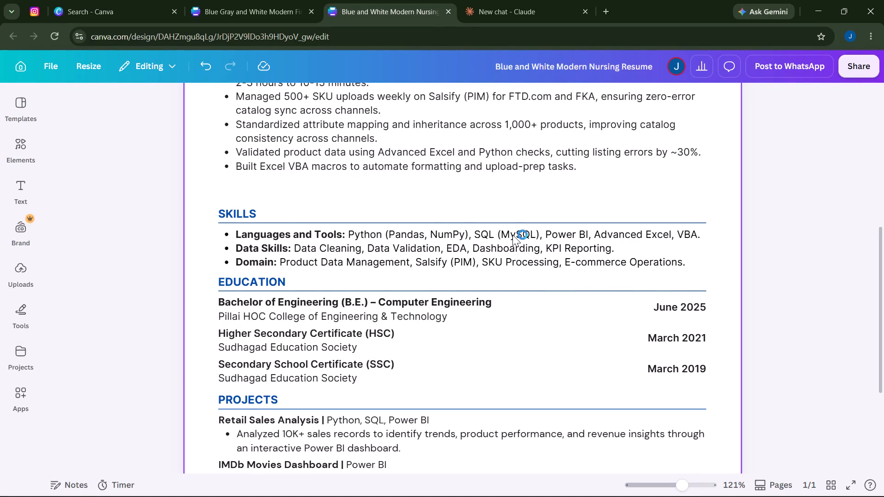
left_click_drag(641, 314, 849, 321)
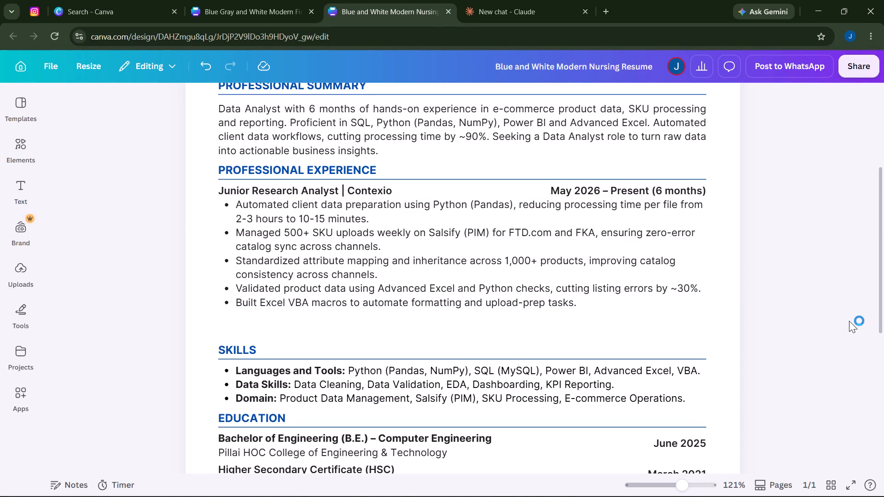
Switch to Visual Studio Code and close the window holding the job-alert project.
key("alt+Tab")
key("alt+Tab")
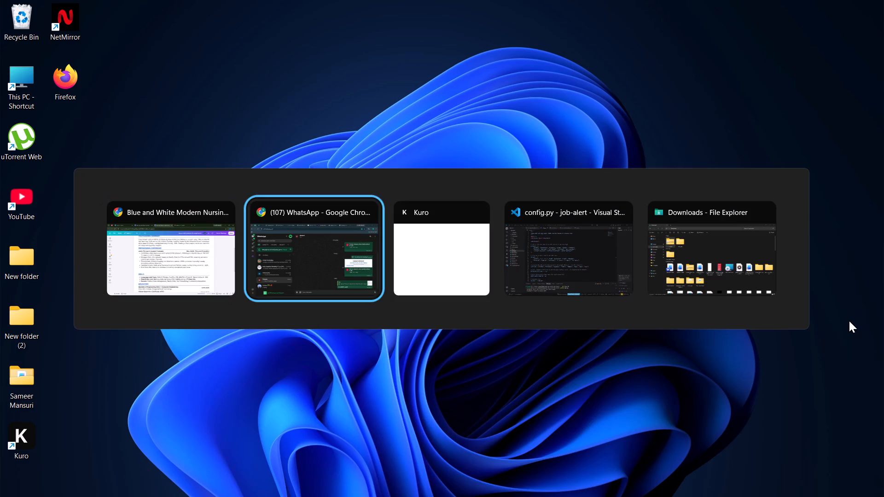
key("alt+Tab")
key("alt+Tab")
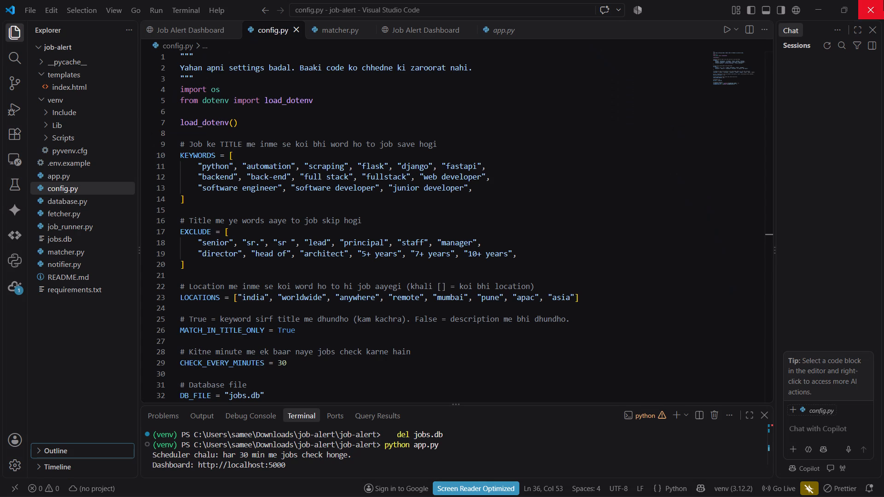
left_click(883, 0)
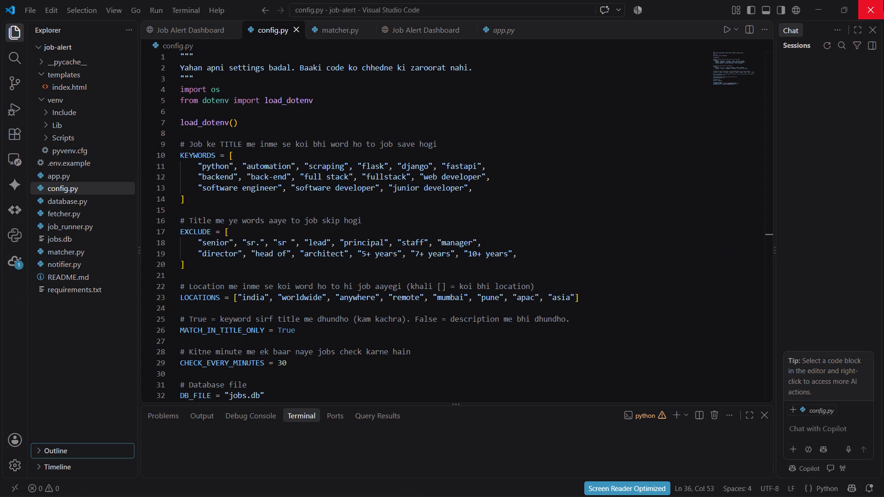
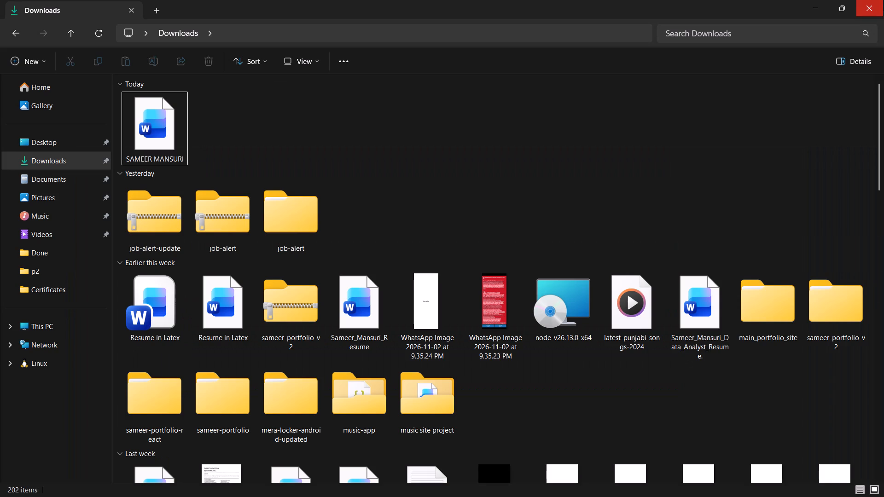
Open today's Word resume from the Downloads folder and examine its header, summary and professional experience sections.
left_click(243, 99)
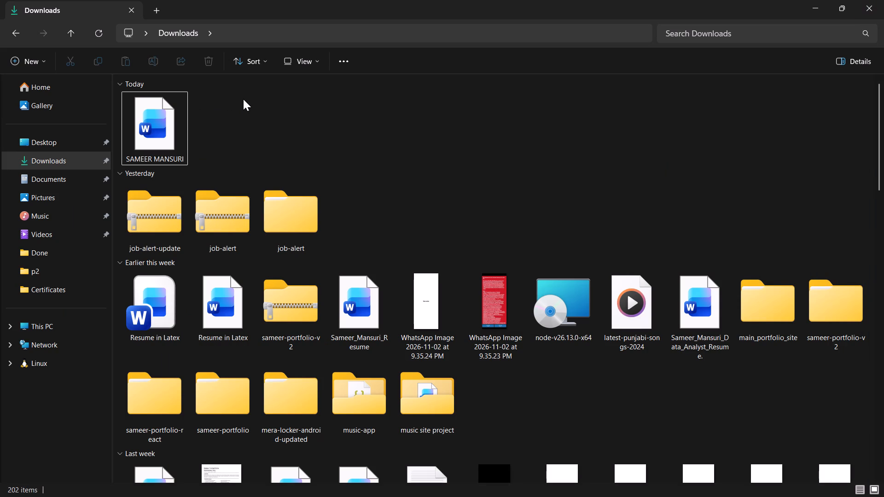
double_click(172, 98)
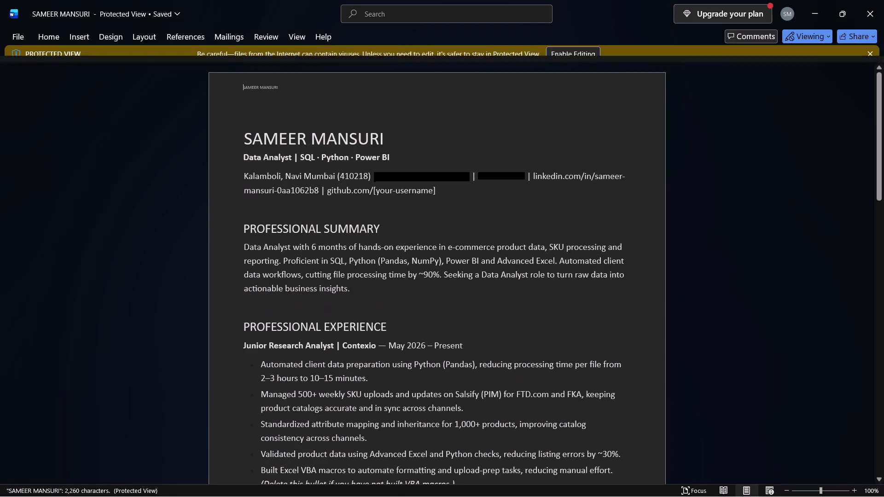
scroll(341, 193, "up", 8, "ctrl")
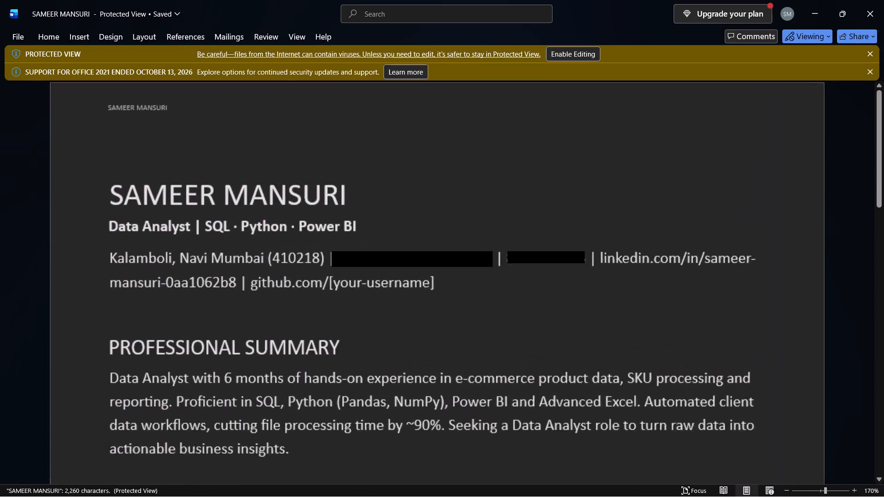
scroll(341, 193, "down", 1)
Switch back to File Explorer and close the Downloads window.
key("alt+Tab")
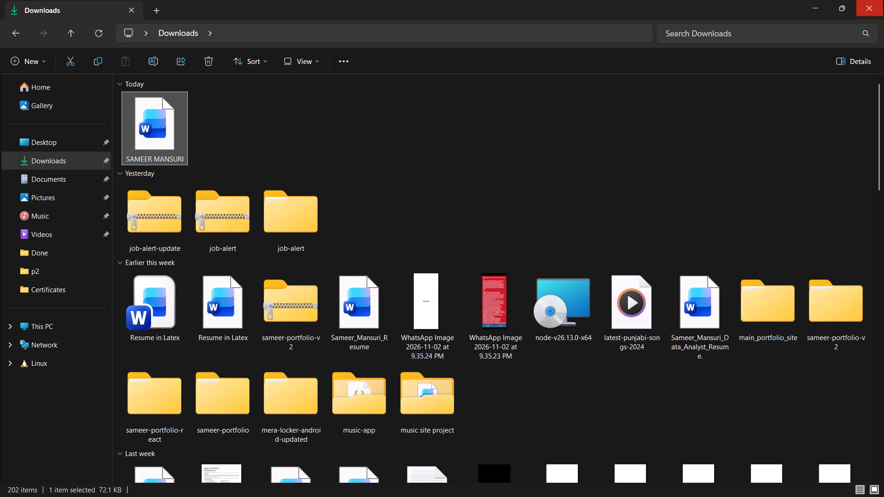
left_click(883, 0)
Switch to Chrome, bring up the Canva template search page and close the Blue Gray and White Modern Financial Resume preview.
key("alt+Tab")
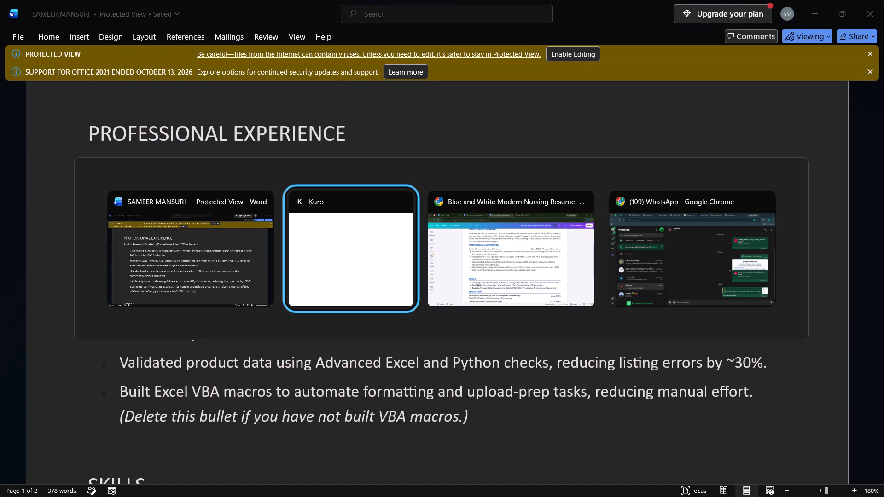
key("alt+Tab")
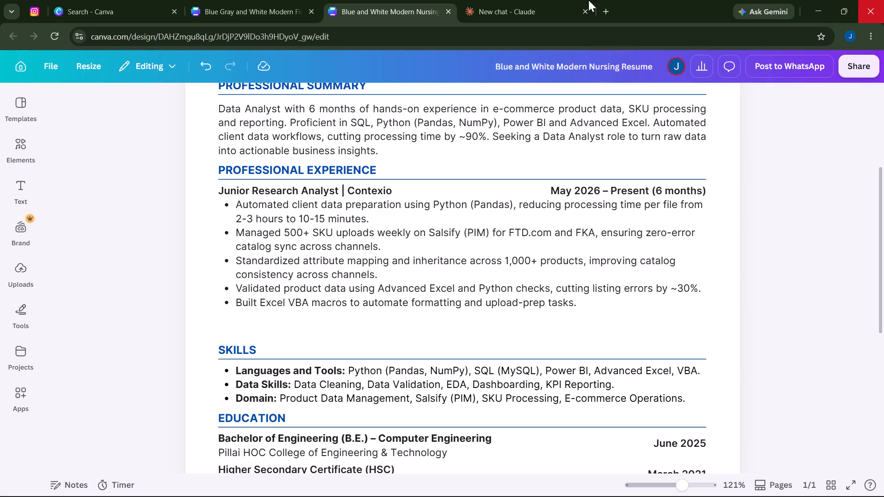
left_click(105, 0)
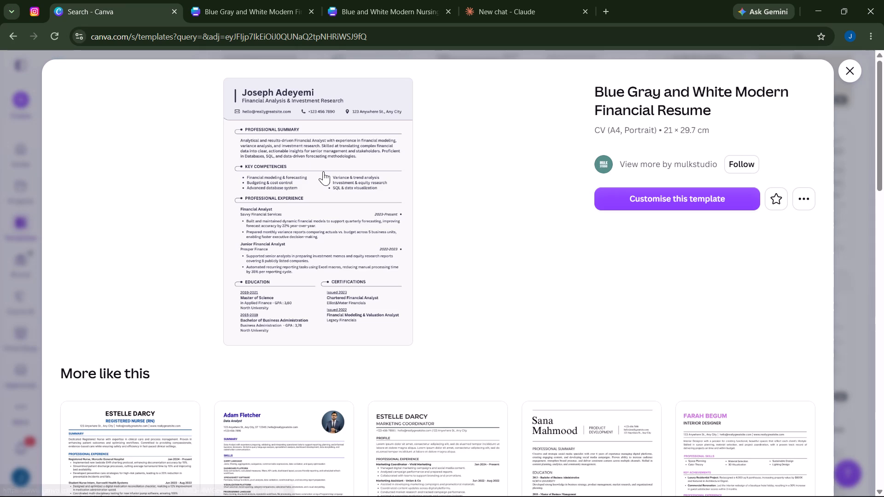
left_click(853, 73)
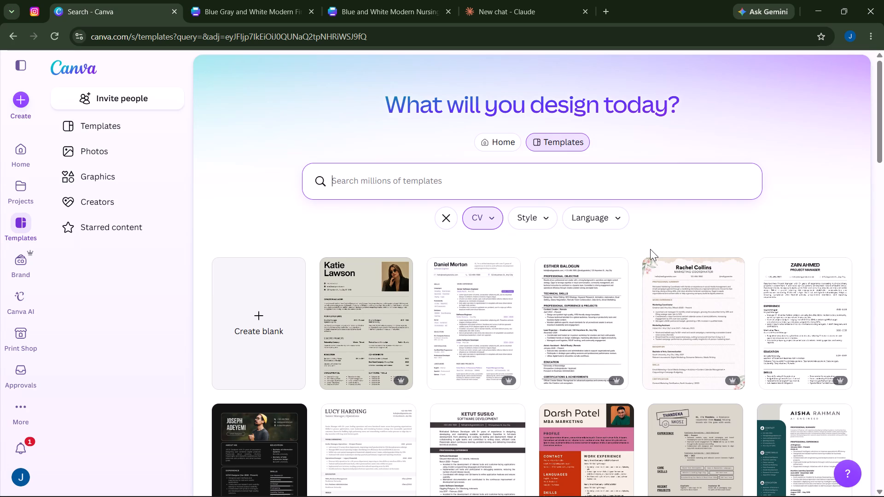
Preview the Black and White Professional ATS Friendly Resume template, browse all the similar resume designs beneath it, and close the preview.
left_click(566, 295)
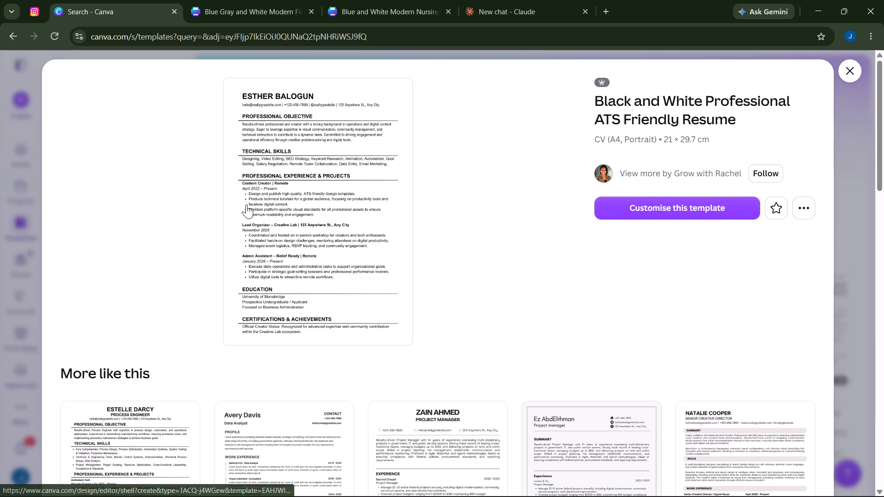
scroll(246, 204, "down", 2)
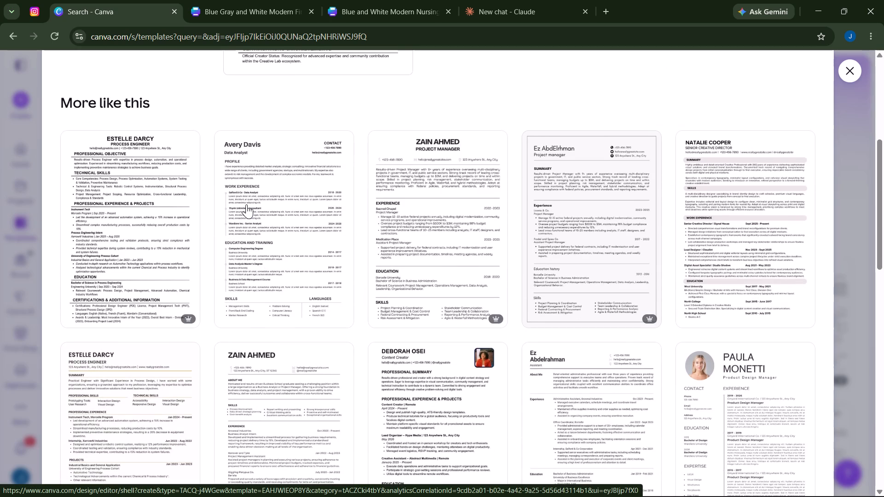
scroll(246, 204, "down", 3)
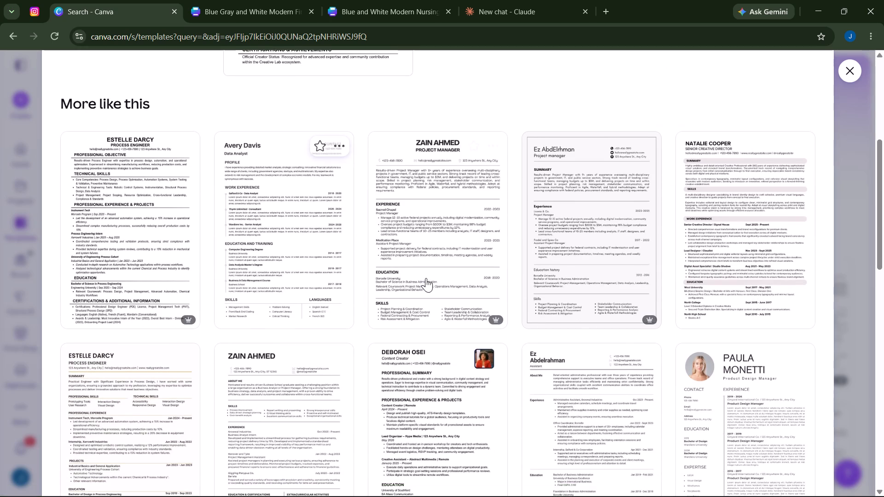
scroll(426, 278, "down", 3)
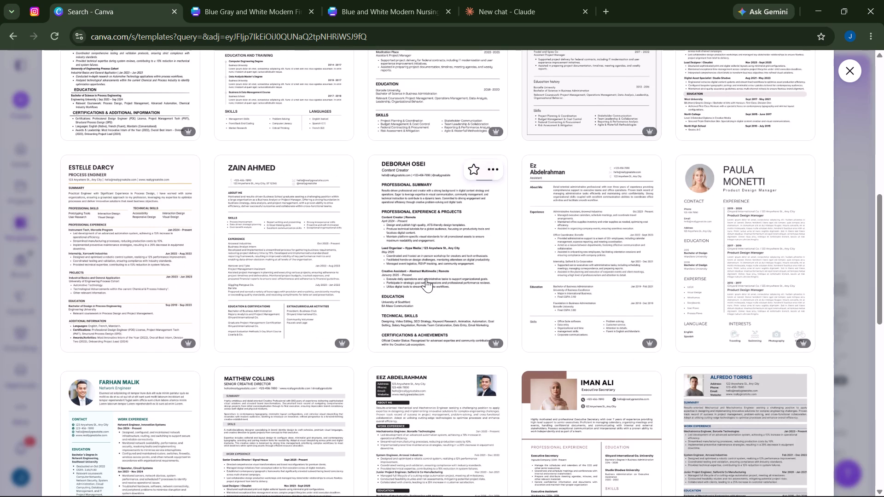
scroll(426, 278, "down", 1)
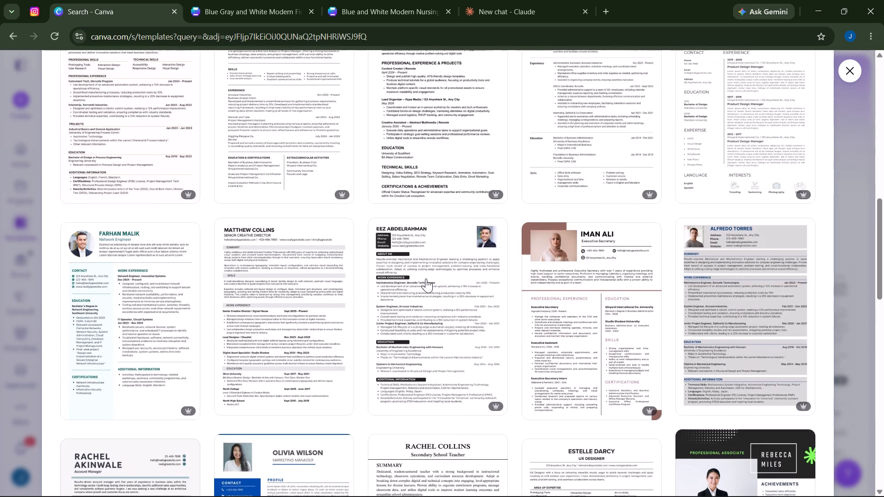
scroll(426, 278, "down", 4)
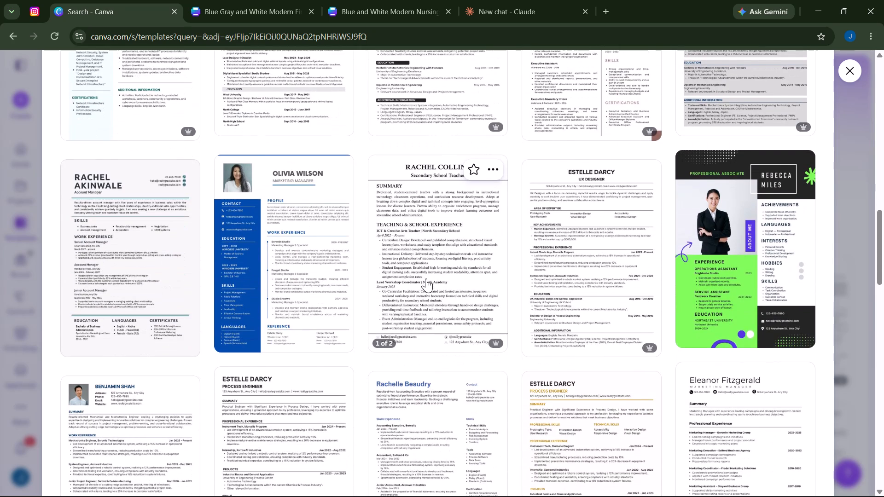
scroll(426, 278, "down", 2)
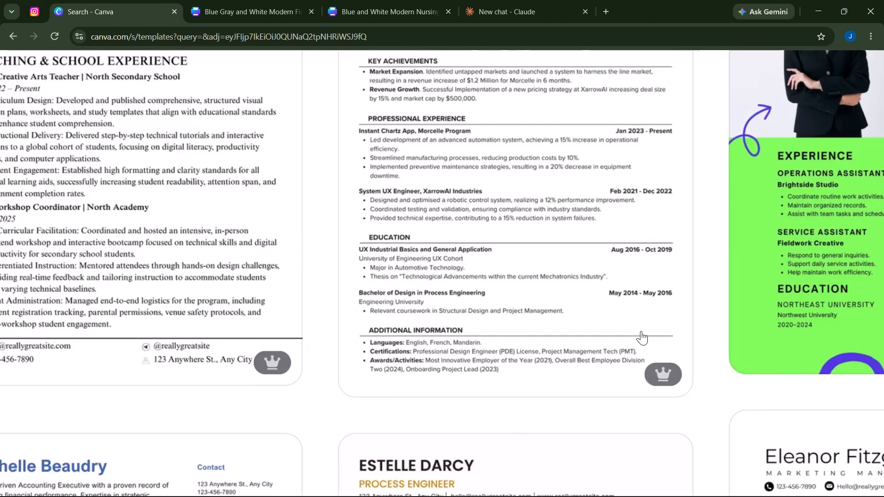
right_click(641, 331)
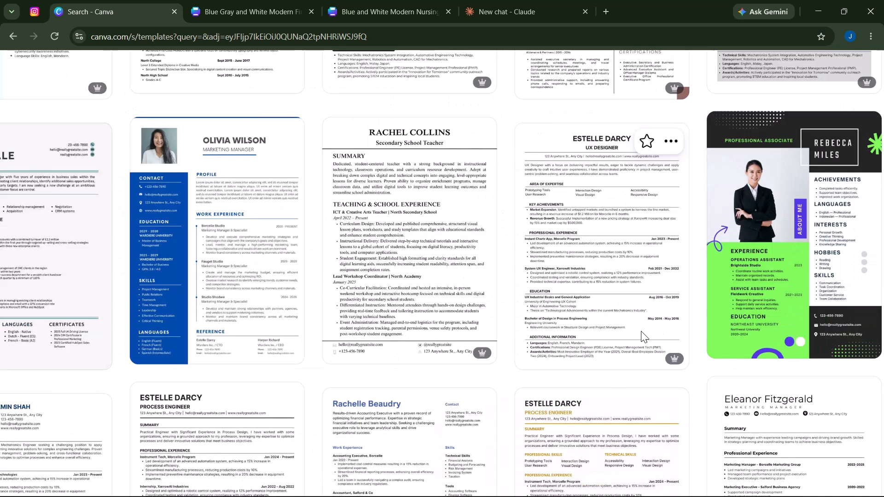
scroll(641, 331, "down", 2, "ctrl")
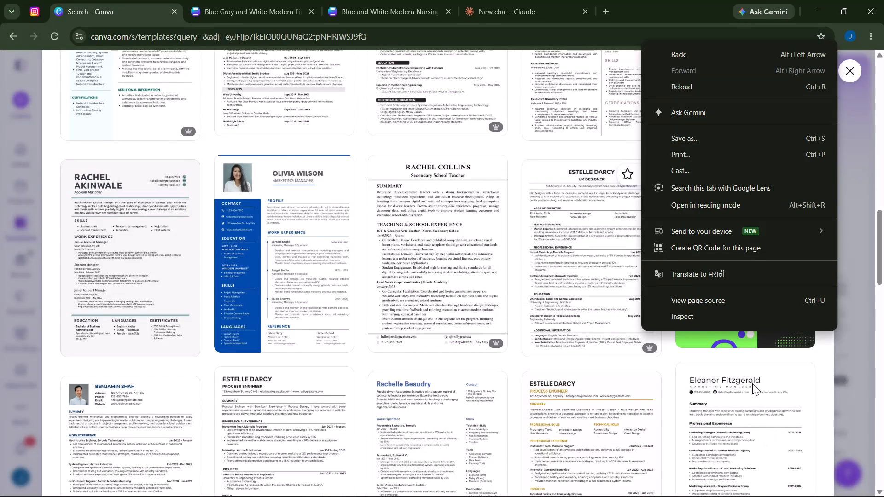
left_click(754, 360)
scroll(754, 360, "down", 1)
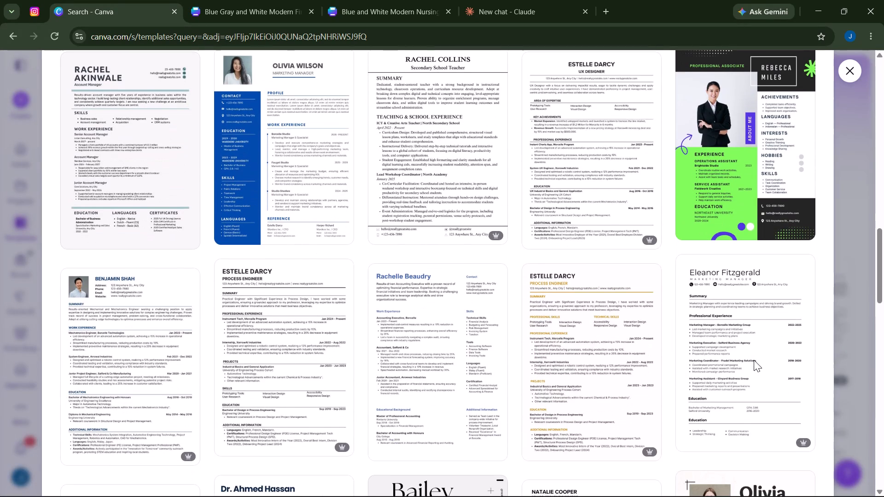
scroll(754, 360, "down", 3)
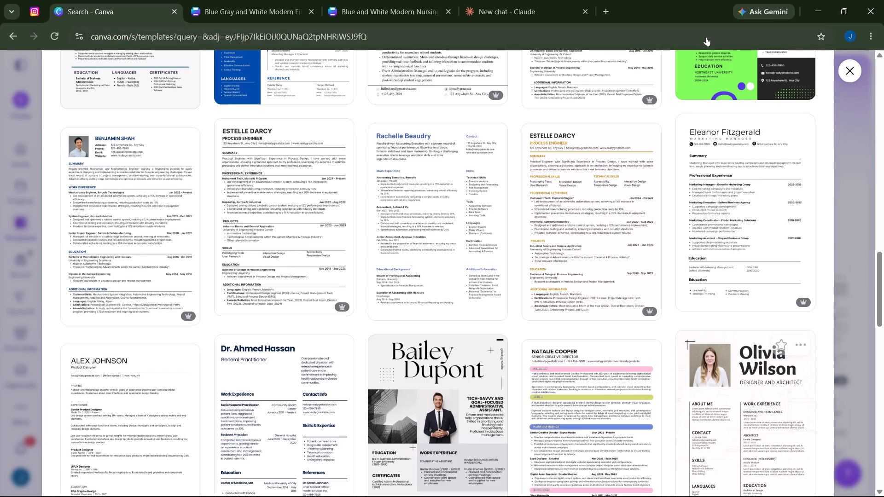
scroll(670, 290, "down", 1)
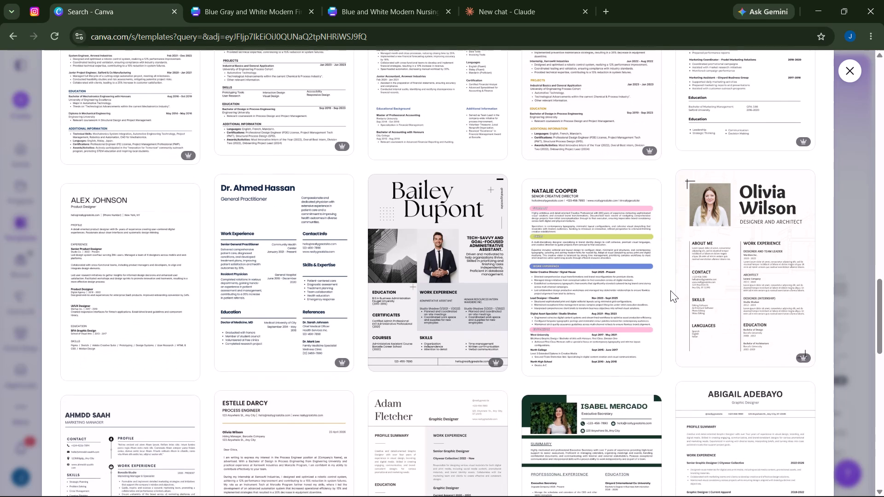
scroll(670, 290, "down", 2)
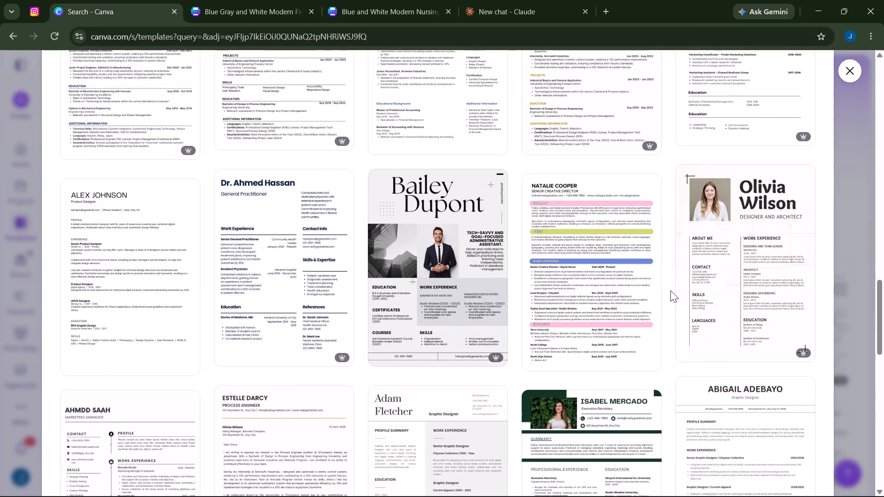
scroll(670, 290, "down", 2)
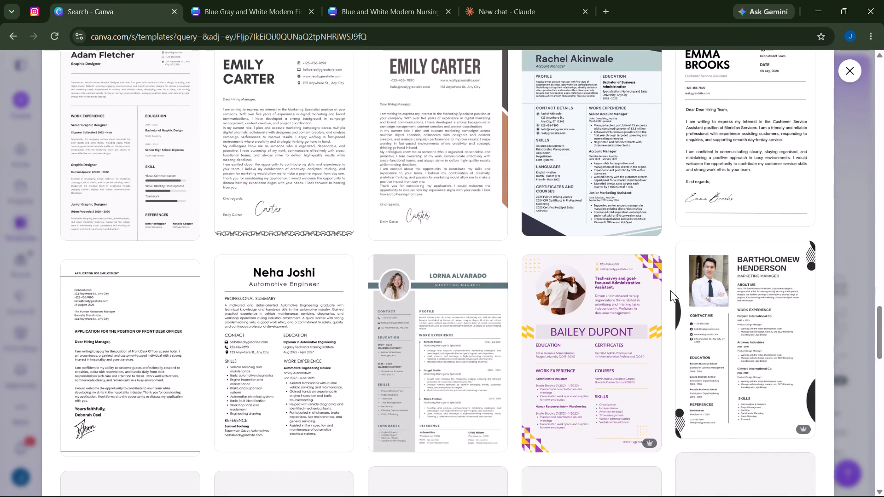
scroll(670, 290, "down", 2)
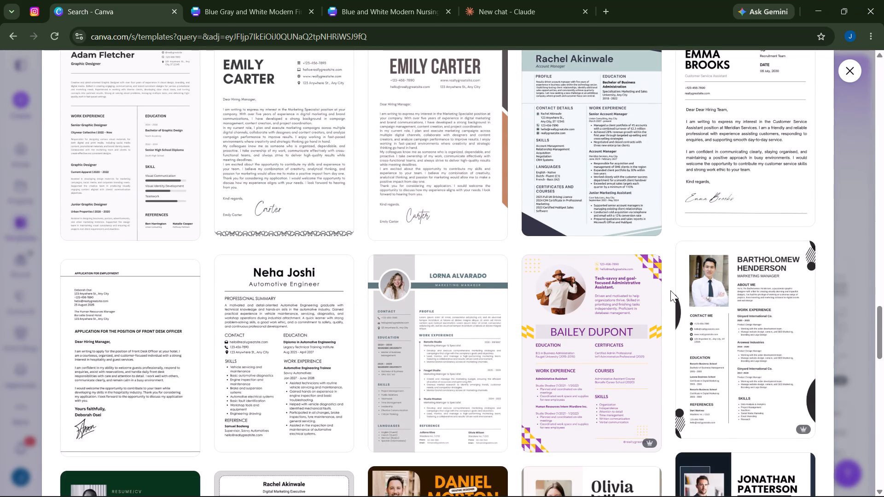
scroll(670, 290, "down", 5)
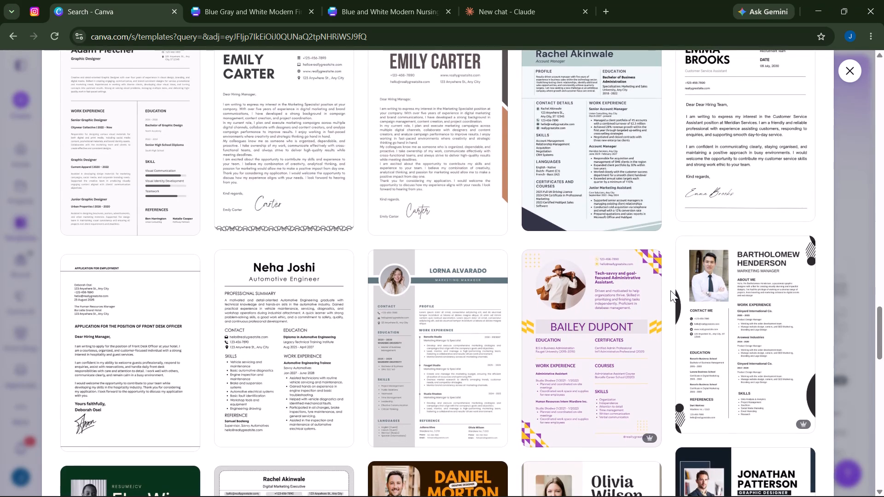
scroll(670, 290, "down", 5)
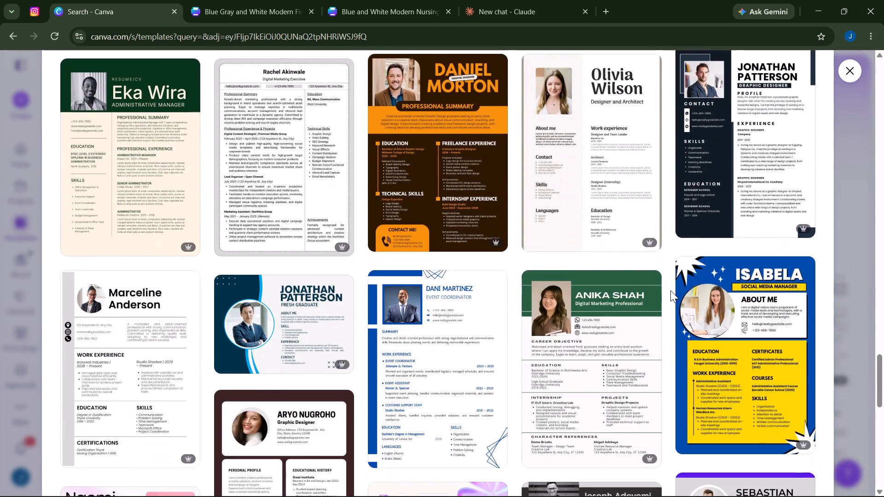
scroll(670, 290, "down", 3)
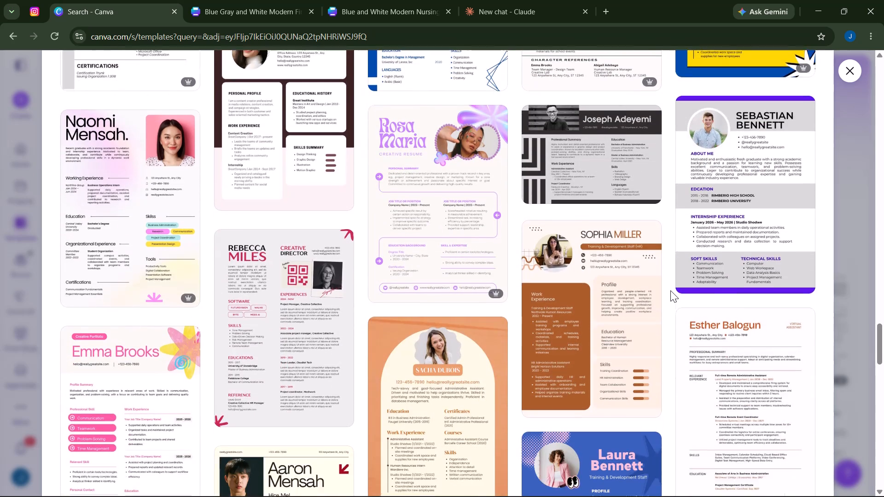
scroll(670, 290, "down", 7)
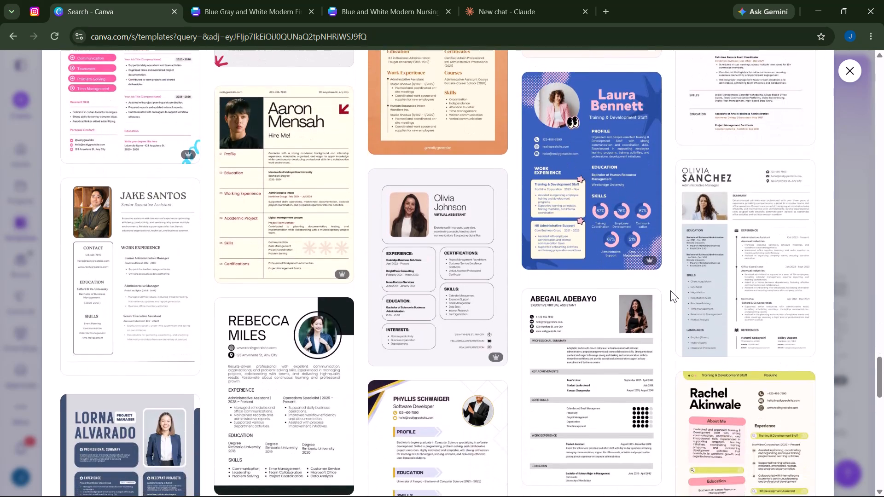
scroll(670, 290, "down", 10)
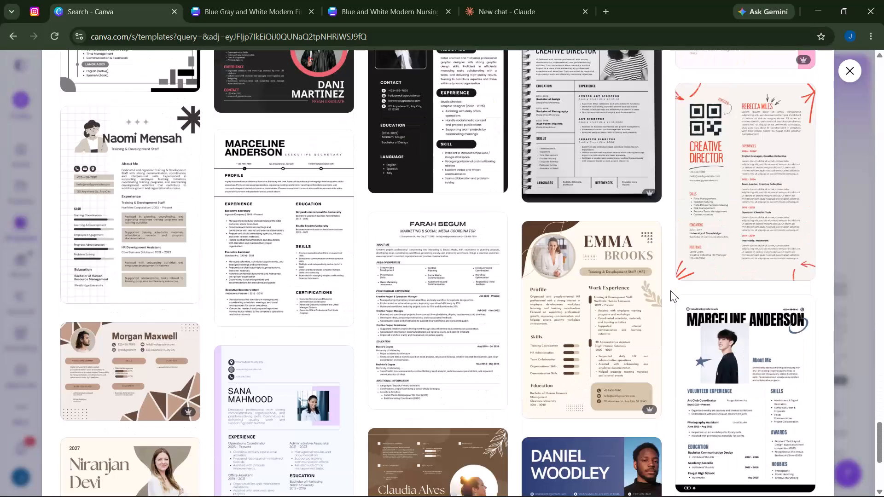
scroll(670, 290, "down", 2)
scroll(670, 290, "up", 4)
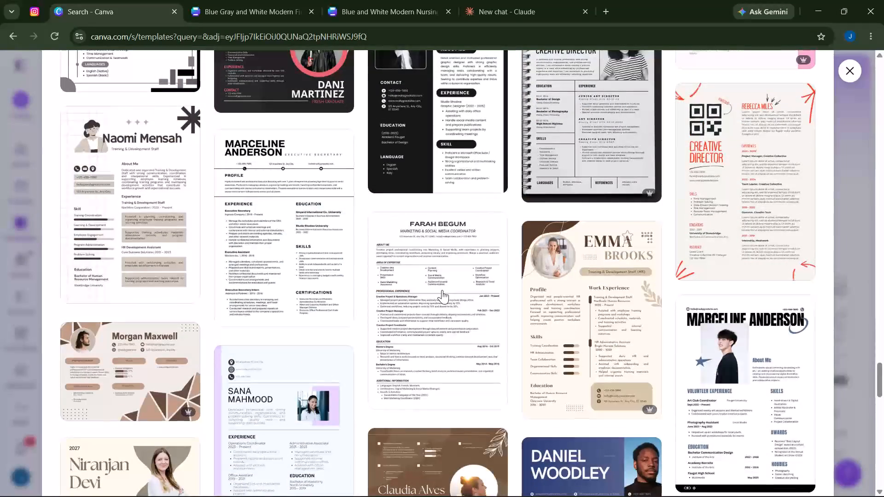
scroll(440, 290, "down", 6)
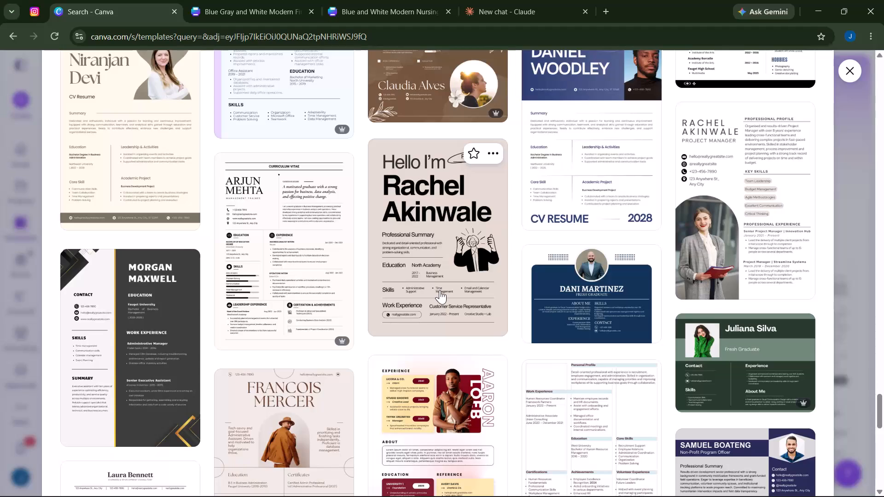
scroll(440, 290, "down", 5)
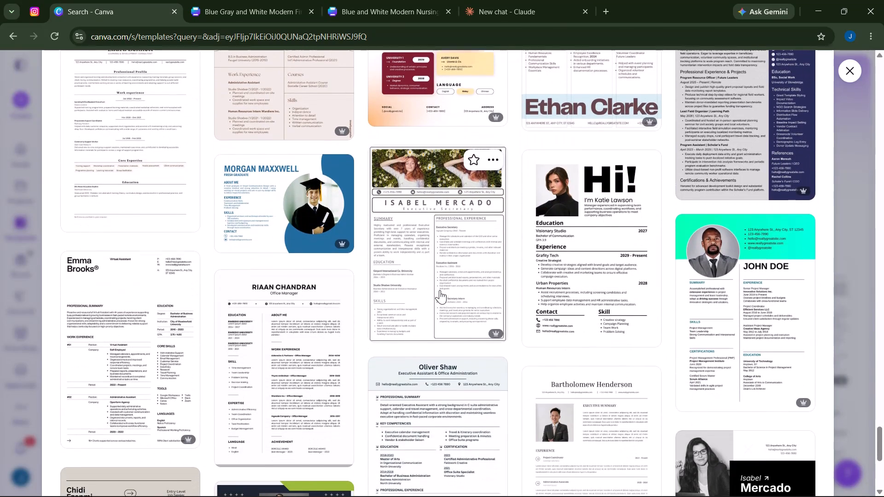
scroll(440, 290, "down", 6)
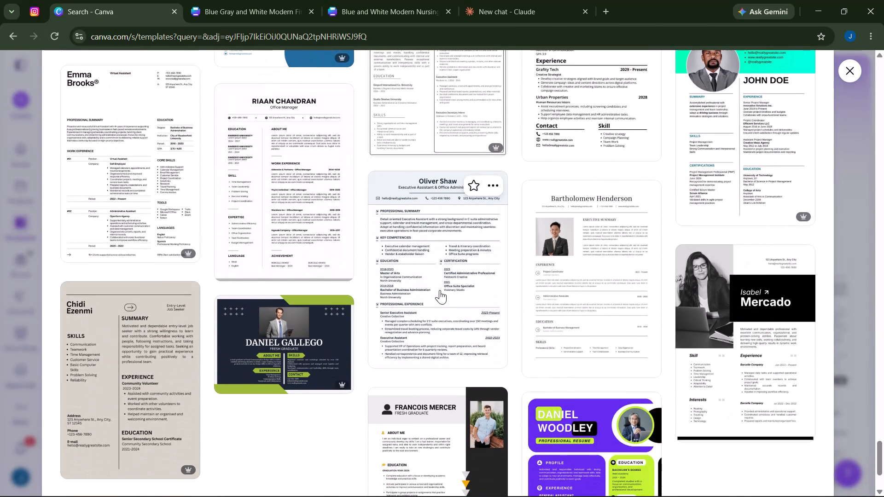
scroll(440, 290, "down", 7)
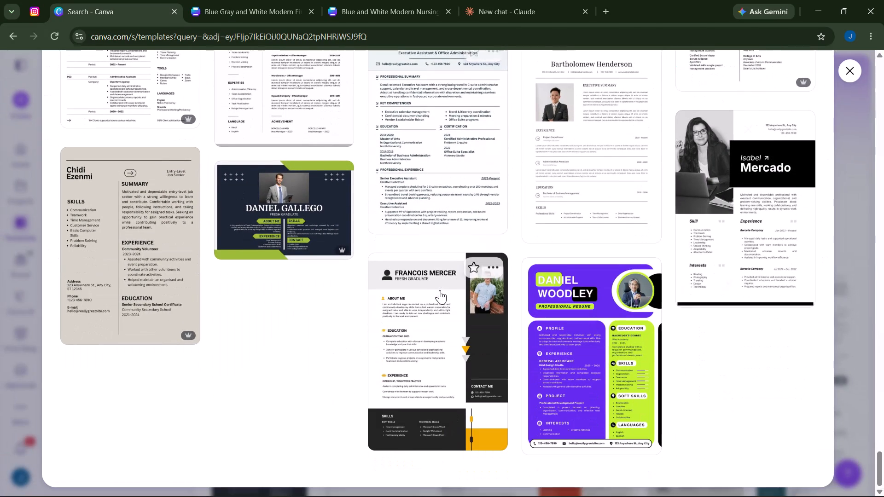
left_click(855, 66)
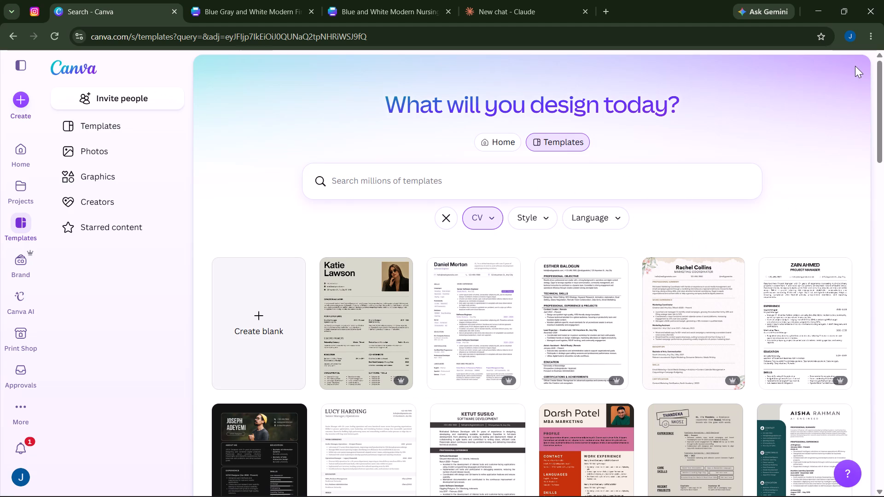
Search the CV templates for "ats friendly resume" using the suggested search term.
left_click(459, 175)
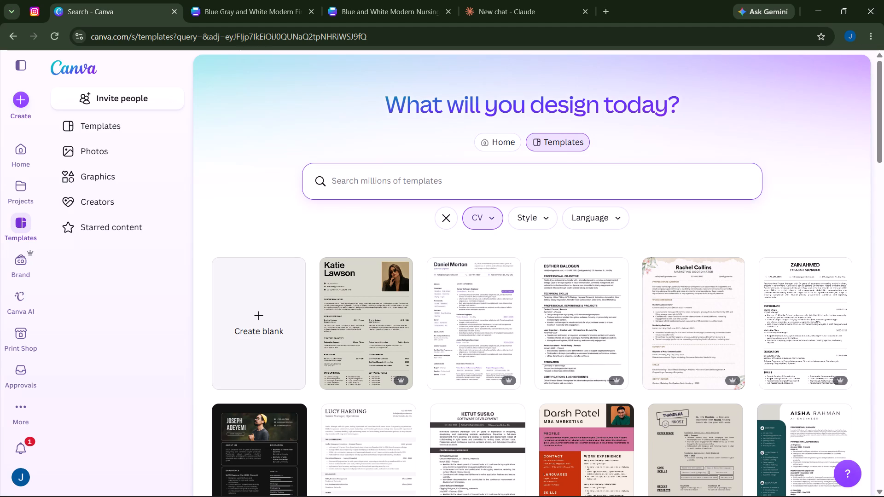
type("ATS")
key("space")
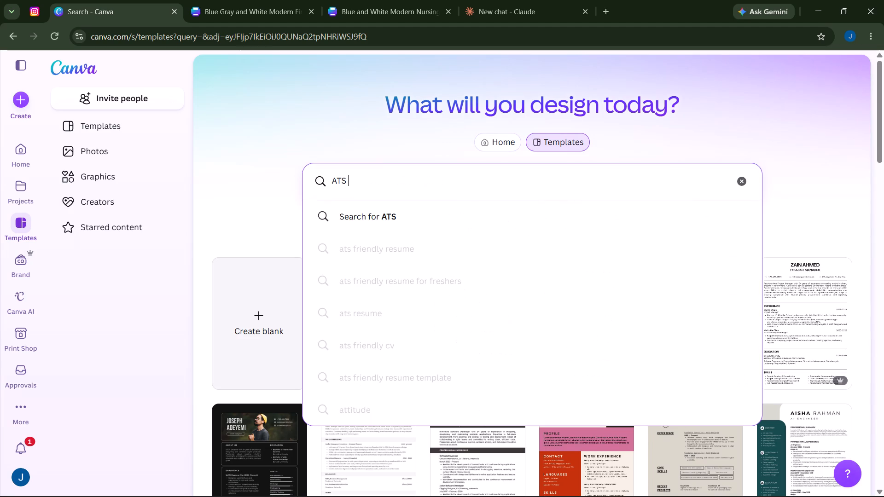
key("Down")
key("Down")
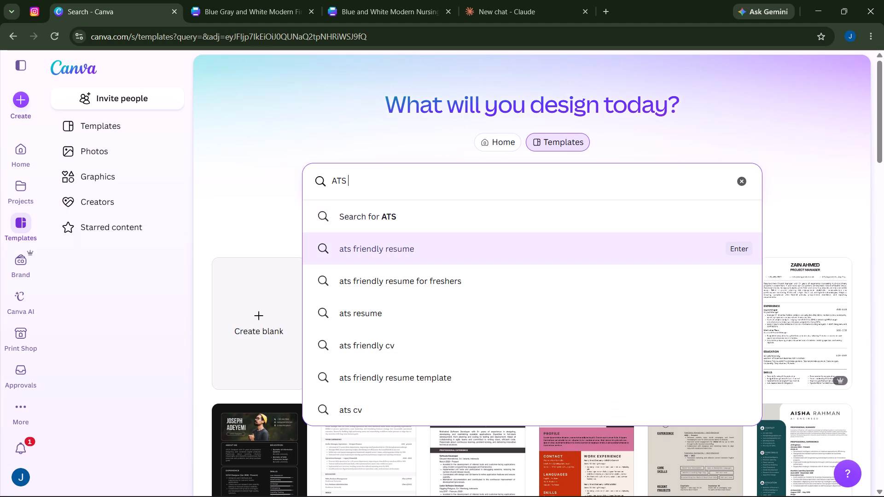
key("Return")
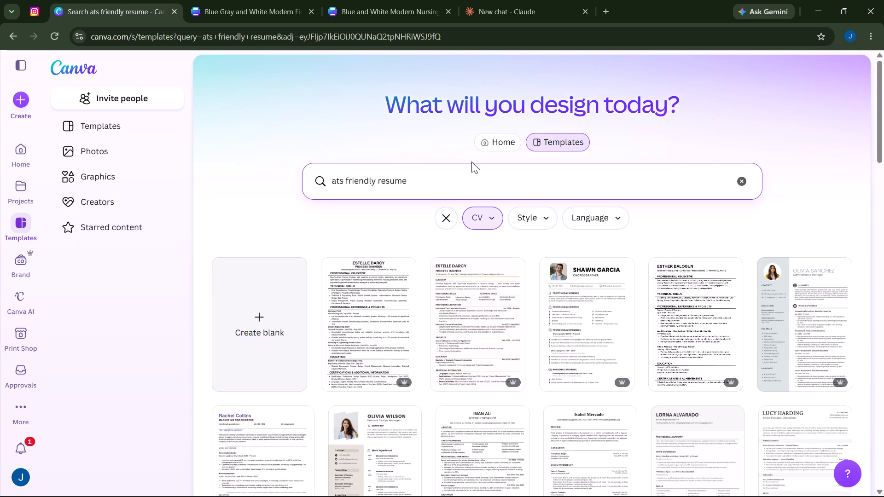
Browse the ATS-friendly resume results for a layout that suits the Data Analyst resume.
scroll(785, 266, "down", 1)
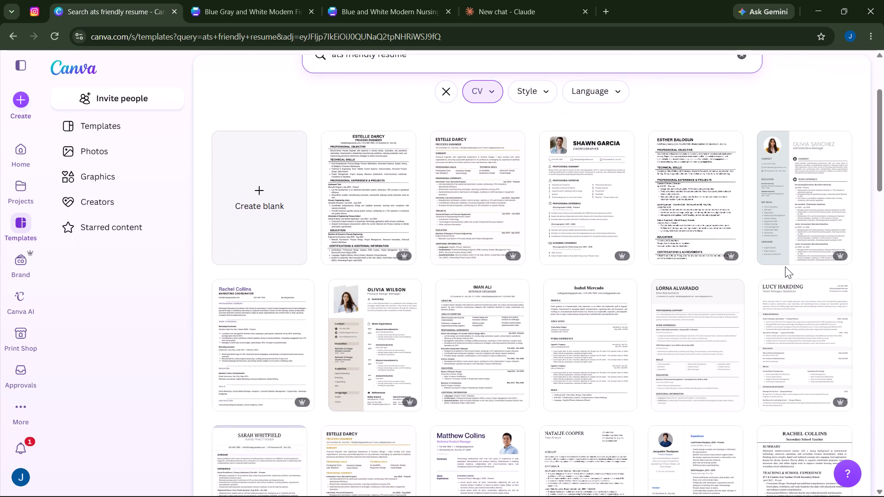
scroll(785, 266, "down", 2)
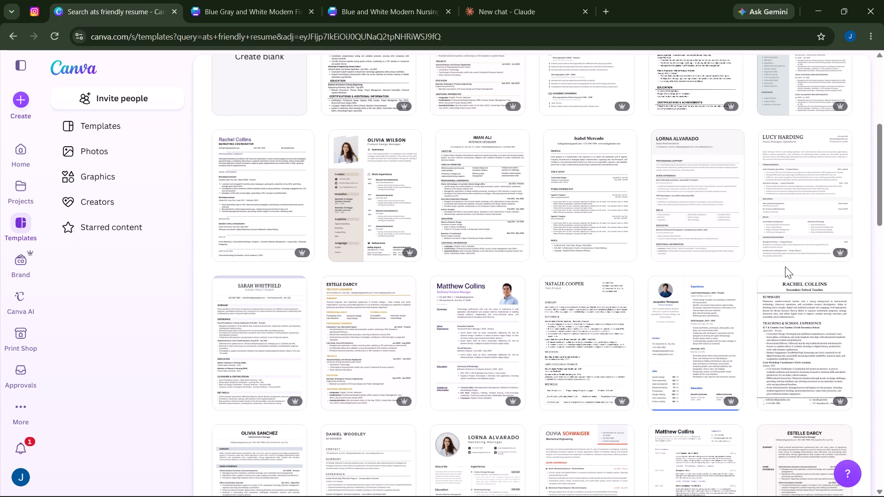
scroll(785, 266, "down", 1)
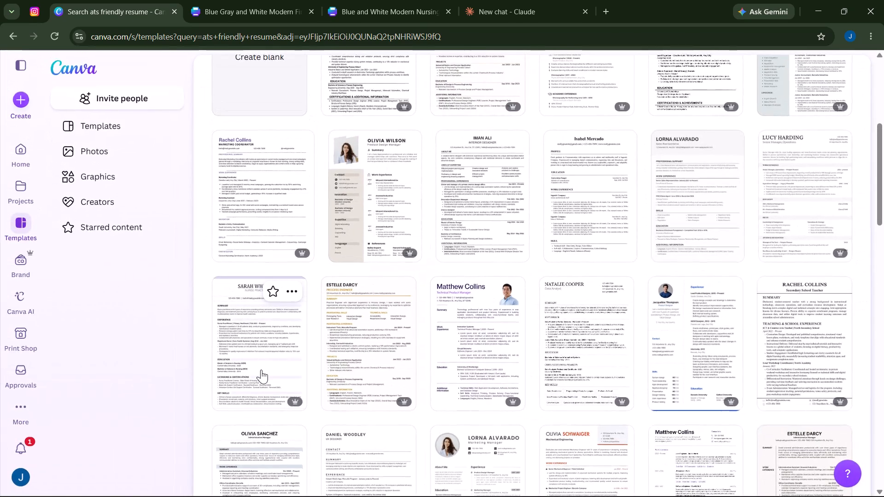
scroll(261, 370, "down", 3)
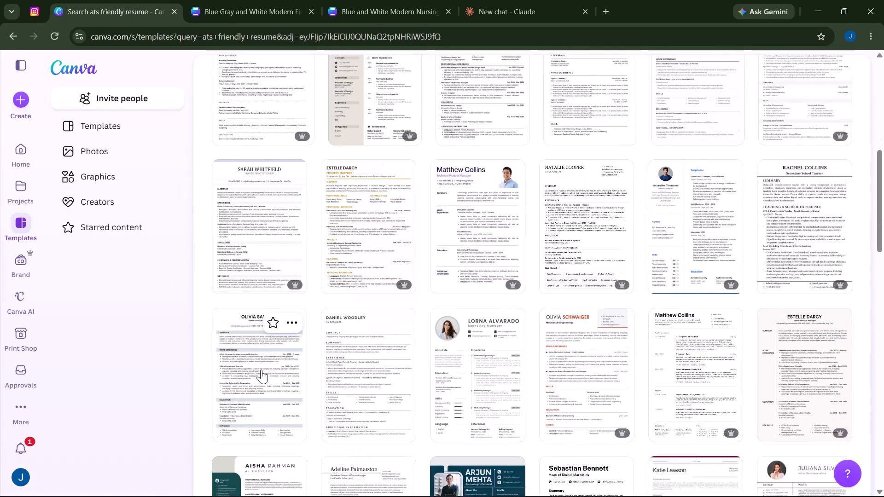
scroll(261, 370, "down", 1)
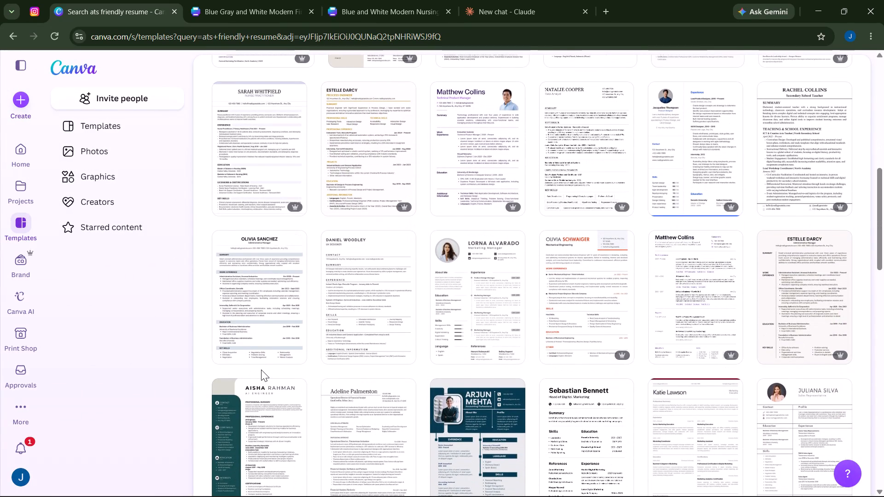
scroll(261, 370, "down", 3)
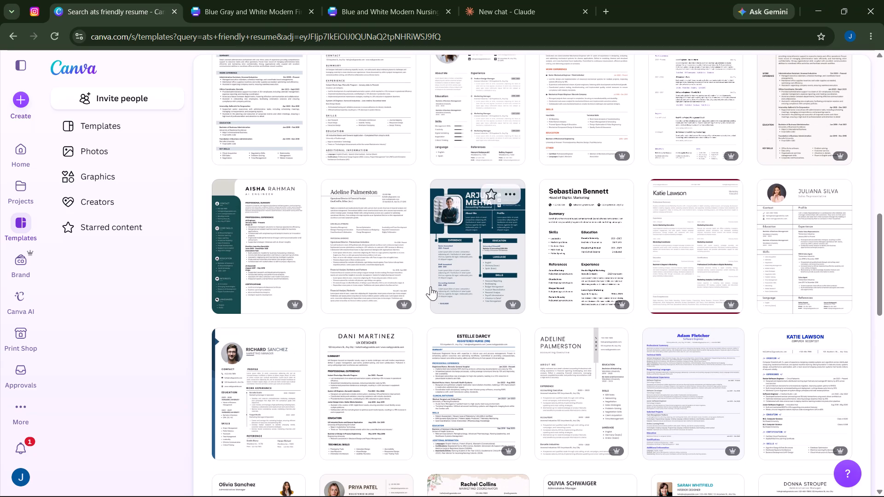
scroll(400, 365, "down", 2)
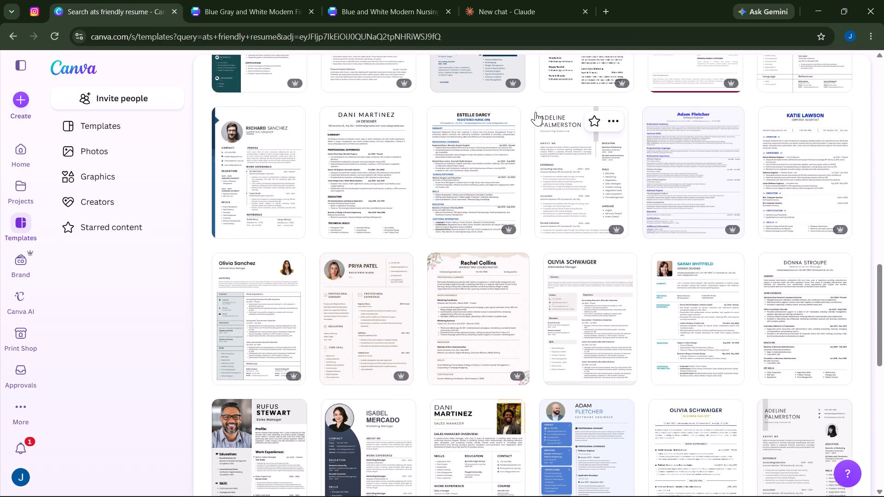
Preview the Blue and White Modern Nursing Resume template and examine the similar resume designs beneath it.
left_click(483, 153)
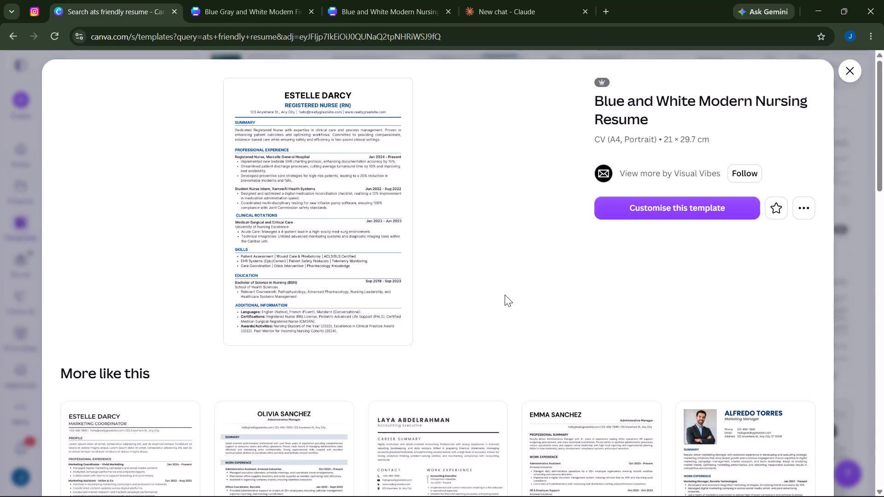
scroll(505, 295, "down", 3)
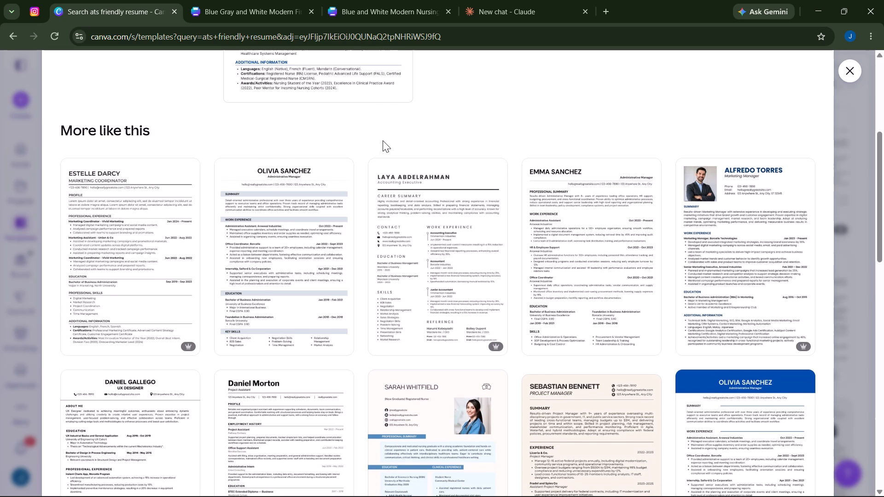
scroll(383, 140, "down", 2)
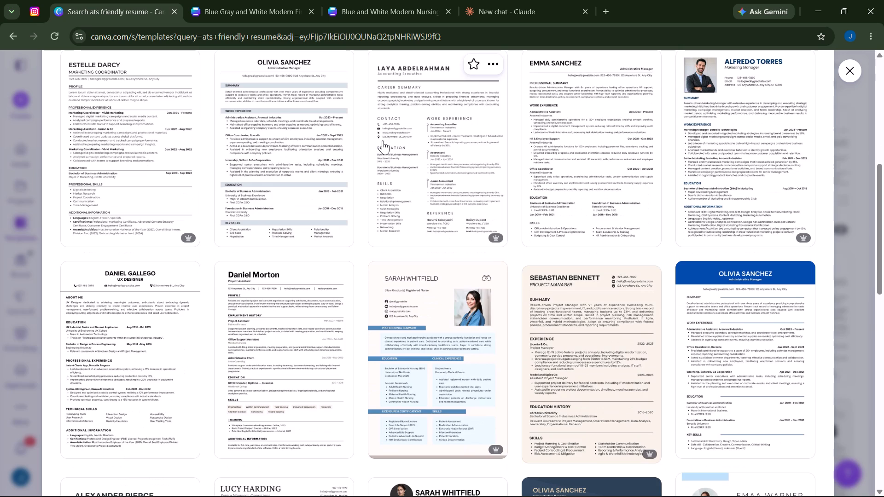
scroll(566, 188, "down", 4)
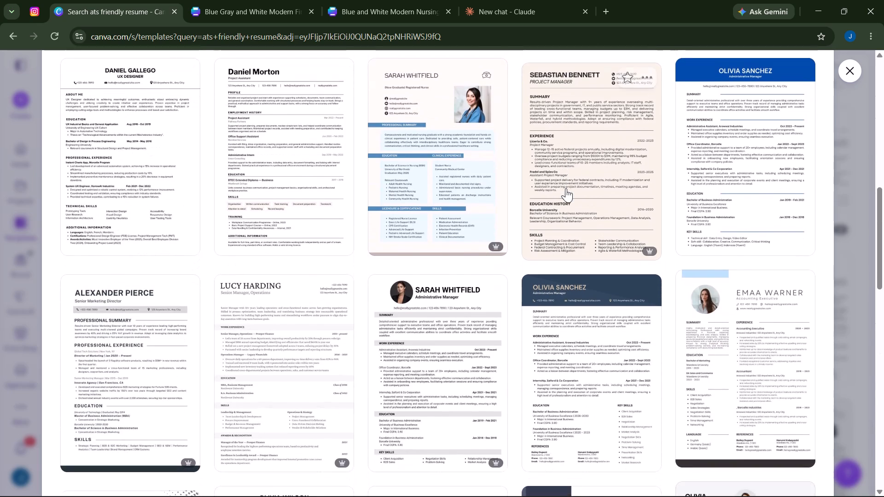
scroll(566, 188, "down", 2)
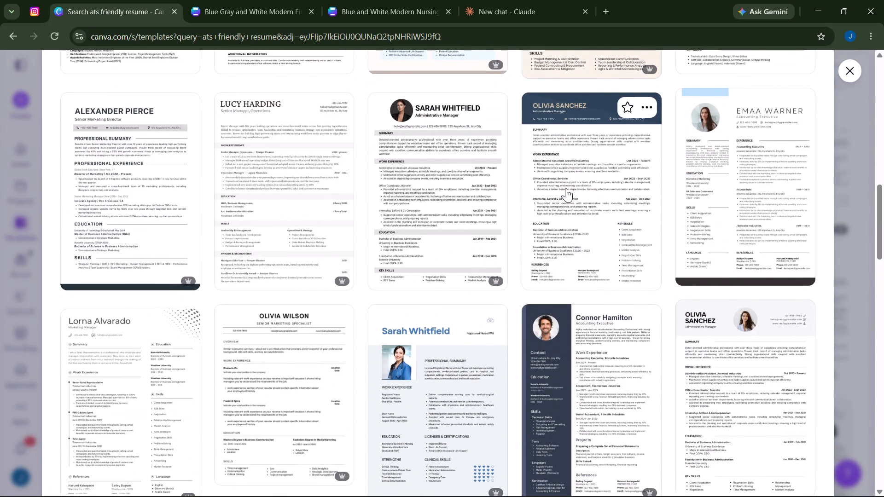
scroll(566, 188, "down", 2)
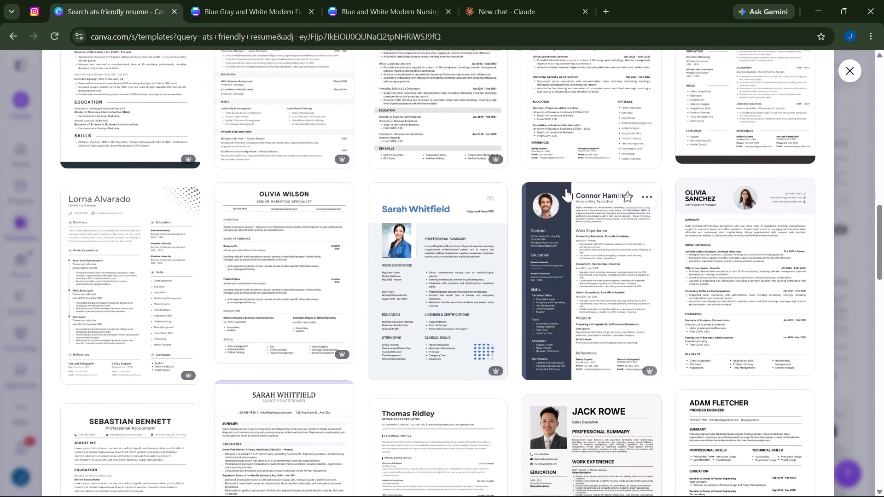
scroll(566, 188, "down", 1)
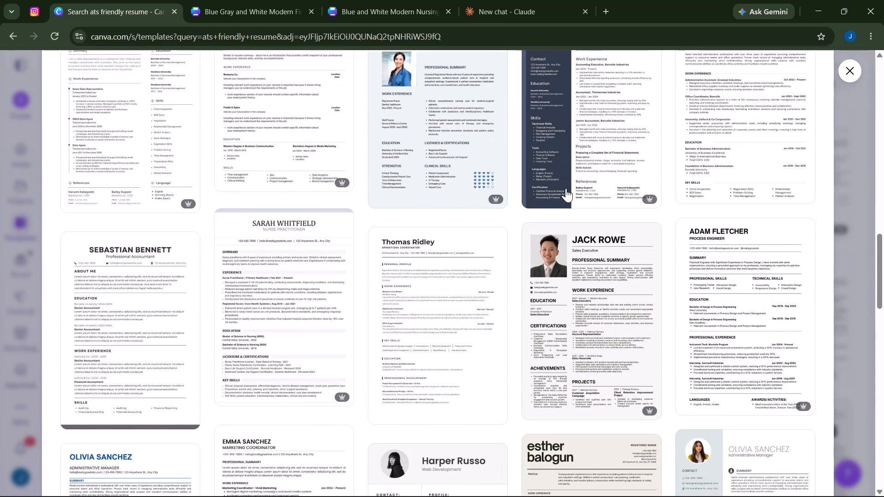
scroll(566, 188, "down", 1)
scroll(178, 337, "down", 1)
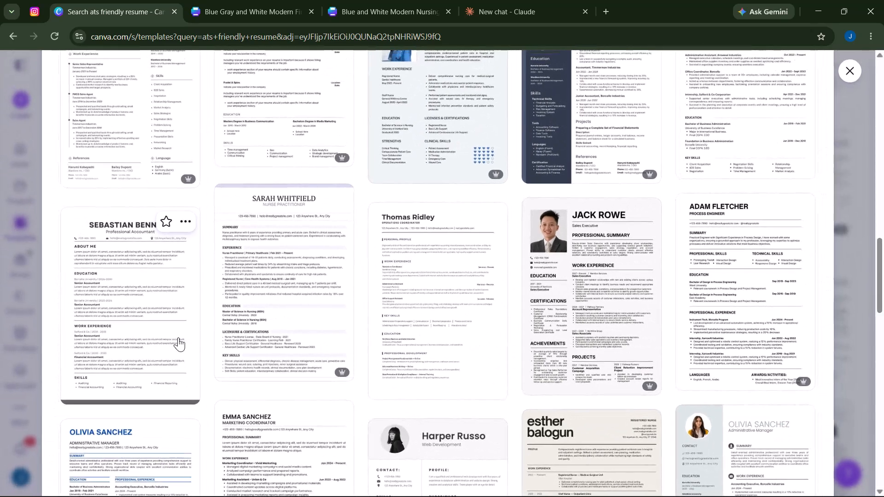
Examine more of the similar resume designs beneath the template preview for a suitable ATS-friendly layout.
scroll(178, 337, "down", 3)
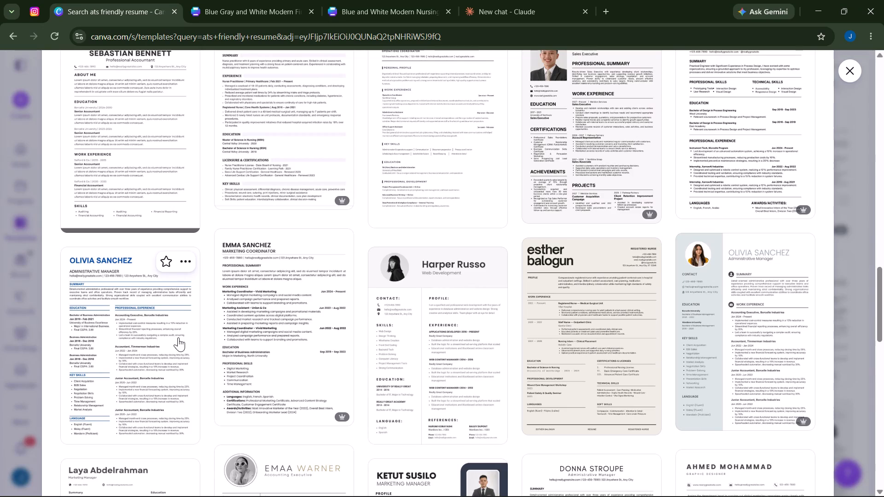
scroll(178, 337, "down", 3)
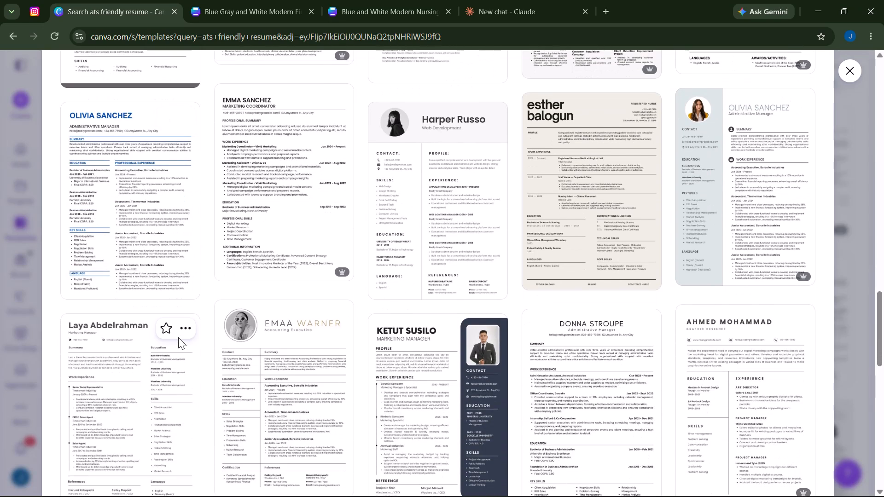
scroll(178, 337, "down", 2)
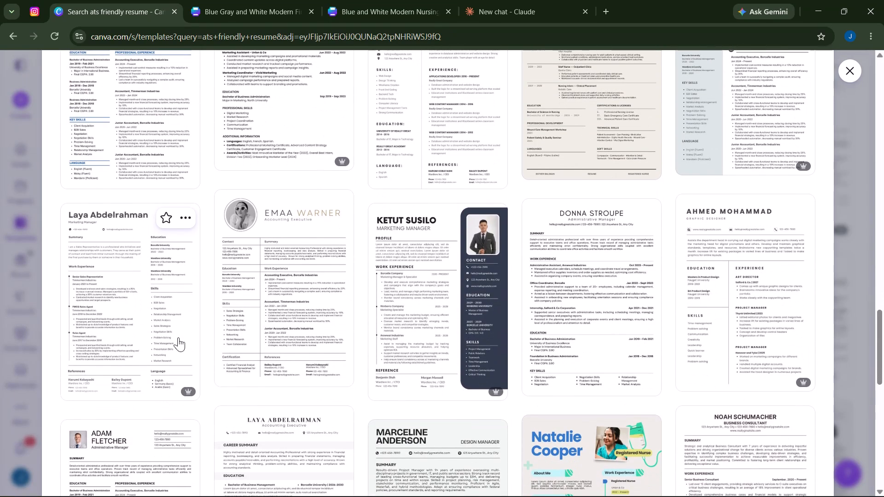
scroll(178, 337, "down", 3)
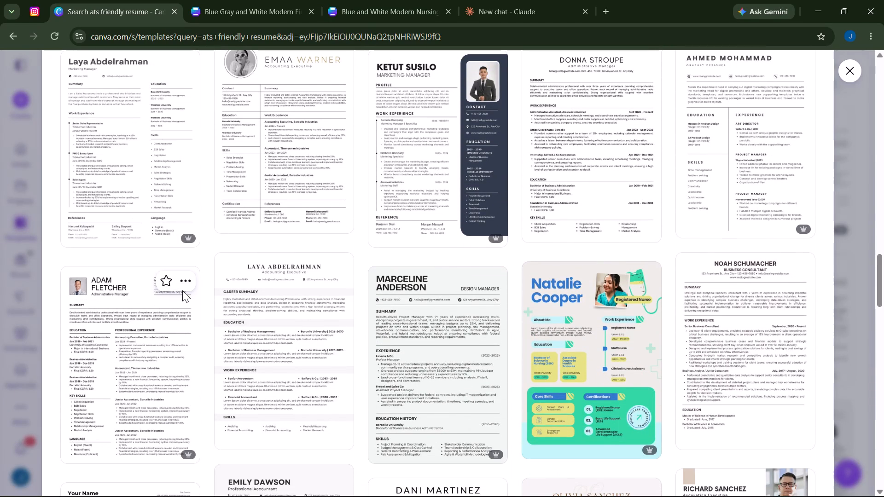
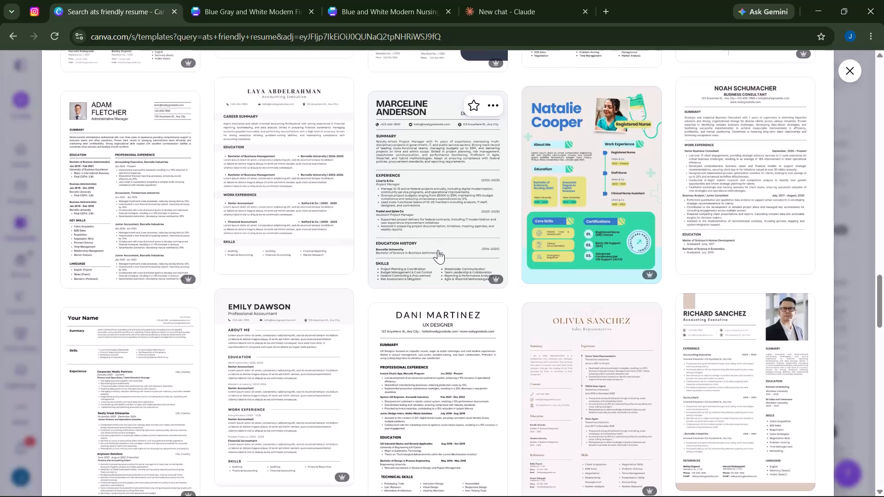
Browse further through the similar resume designs beneath the nursing template for a layout that suits a Data Analyst resume.
scroll(438, 250, "down", 7)
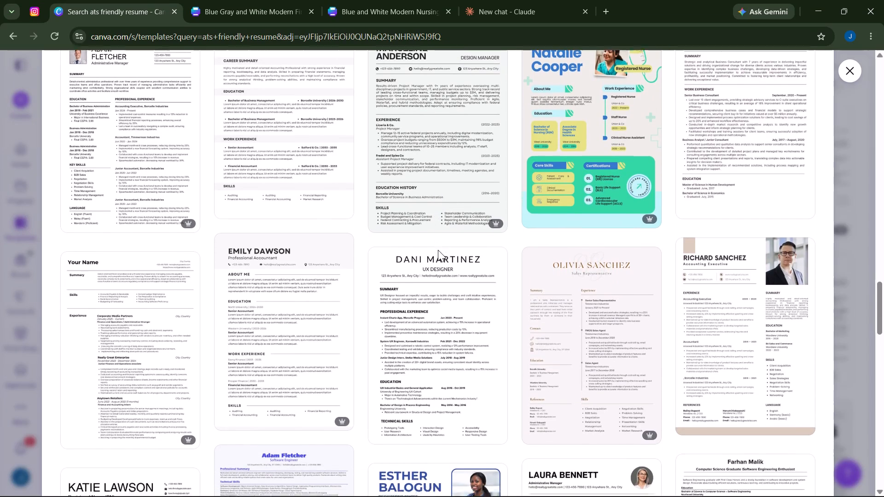
scroll(438, 250, "down", 3)
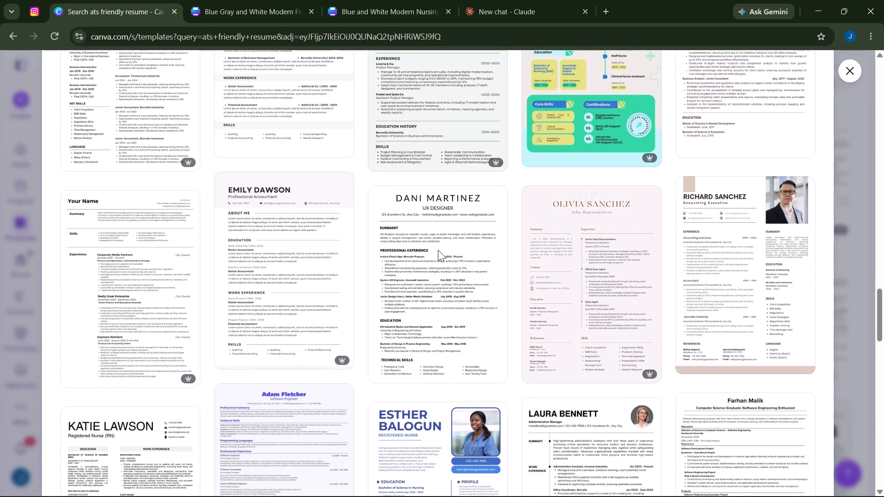
scroll(438, 250, "down", 3)
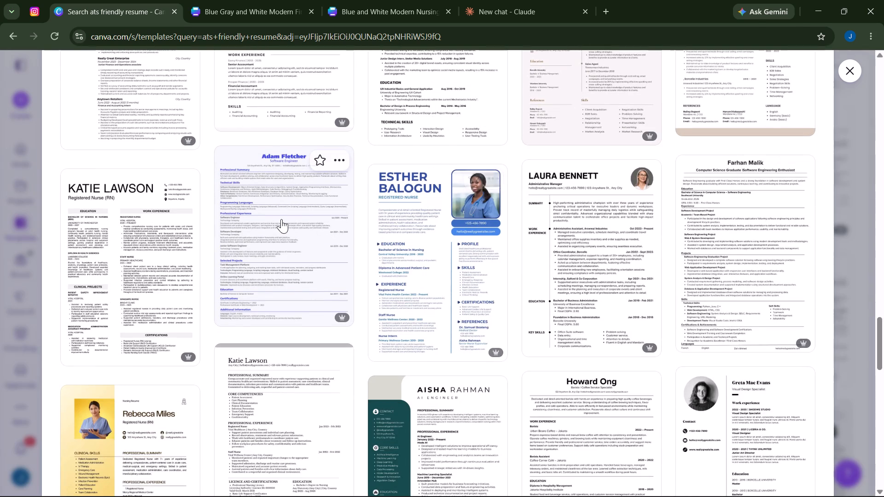
Take a closer look at the single-column Software Engineer resume design with blue-purple headings and open its preview.
scroll(281, 219, "right", 1)
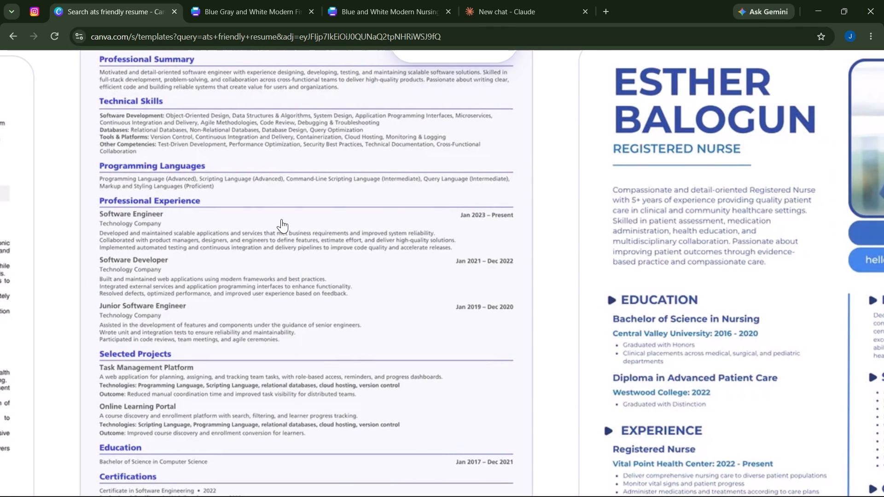
left_click(281, 219)
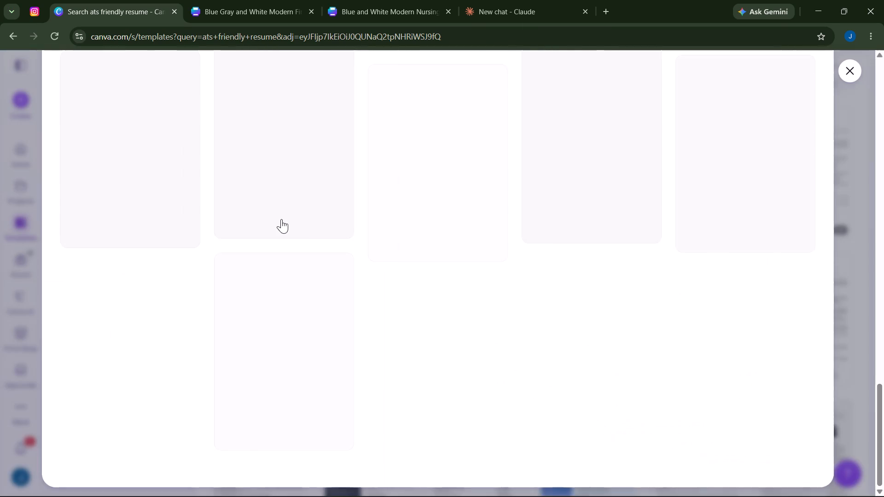
Examine the Blue White and Gray ATS Modern Professional Software Engineer Resume preview and browse the similar resume designs beneath it.
scroll(281, 219, "up", 1)
scroll(281, 219, "down", 1)
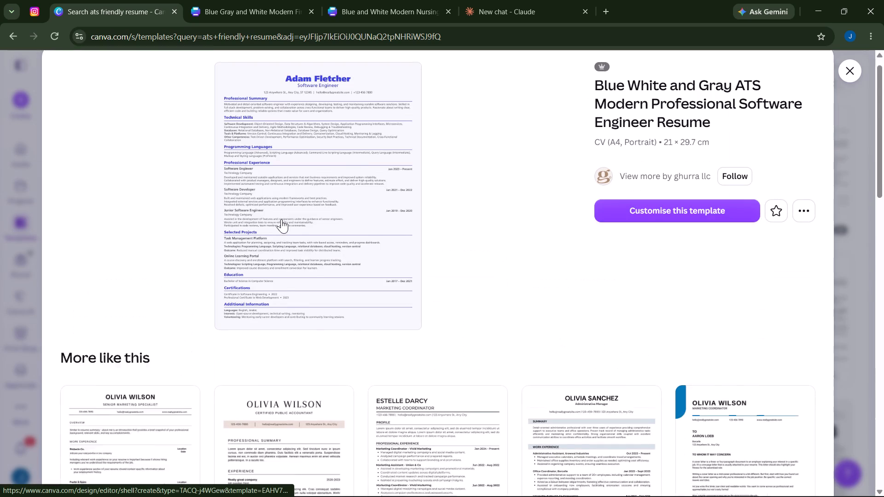
scroll(281, 219, "down", 2)
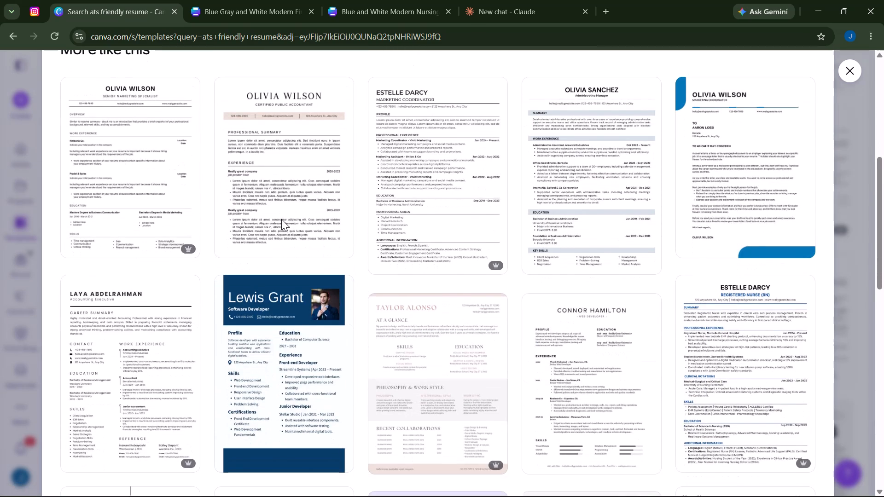
scroll(281, 219, "down", 3)
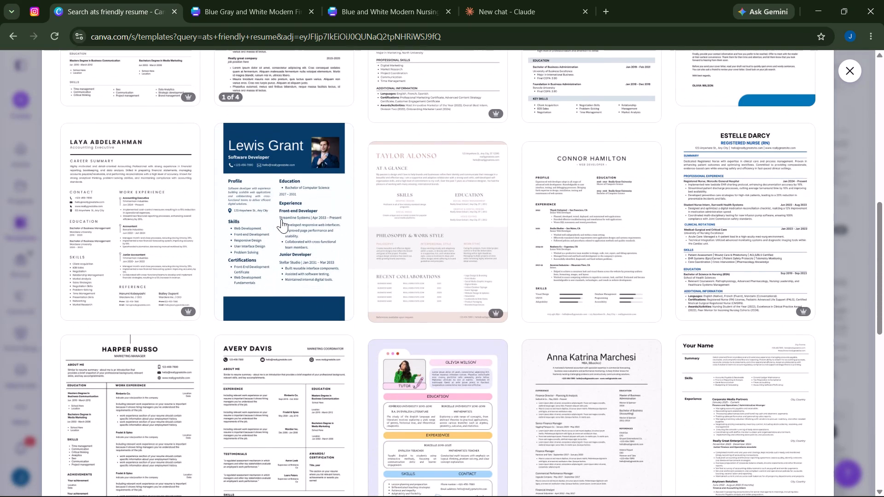
scroll(281, 219, "down", 6)
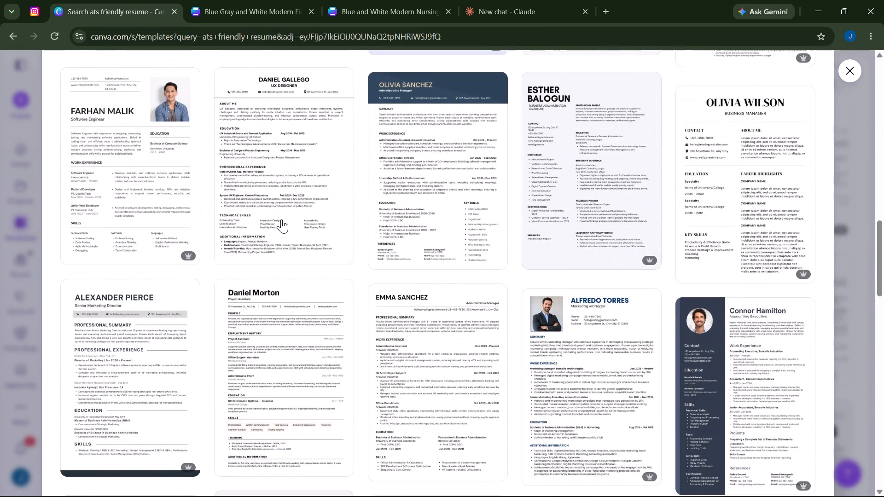
scroll(281, 219, "down", 4)
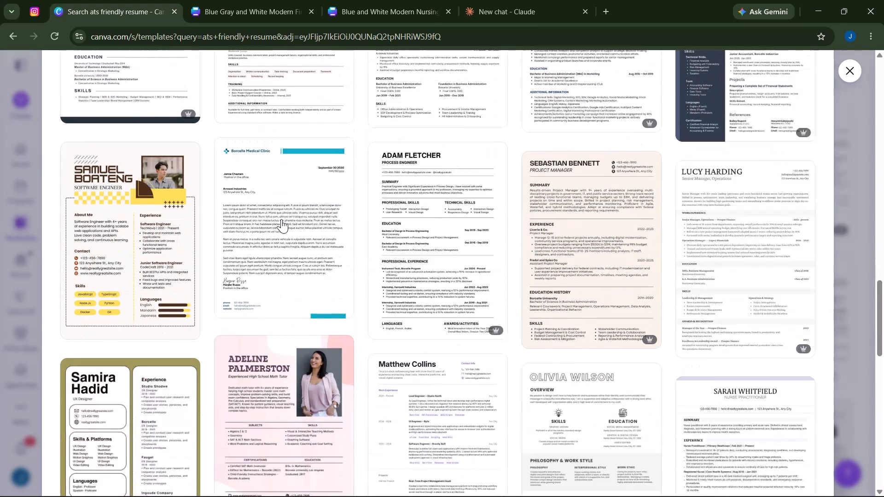
scroll(281, 219, "down", 2)
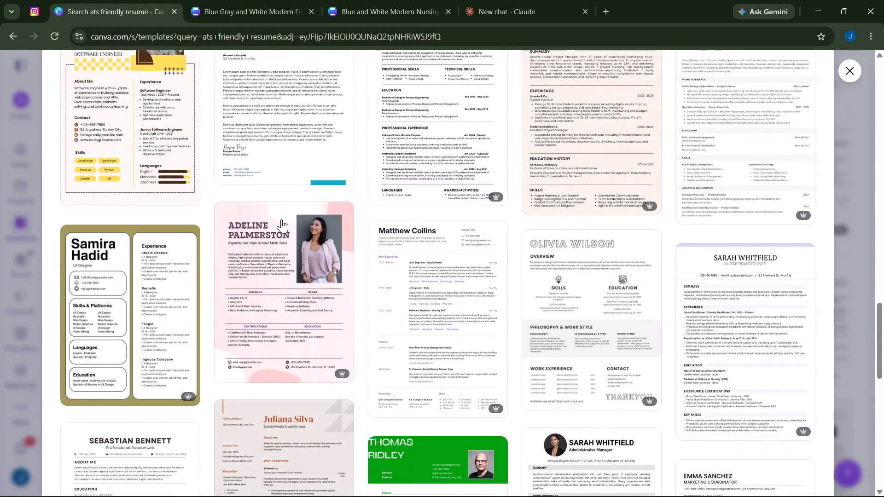
scroll(281, 219, "down", 1)
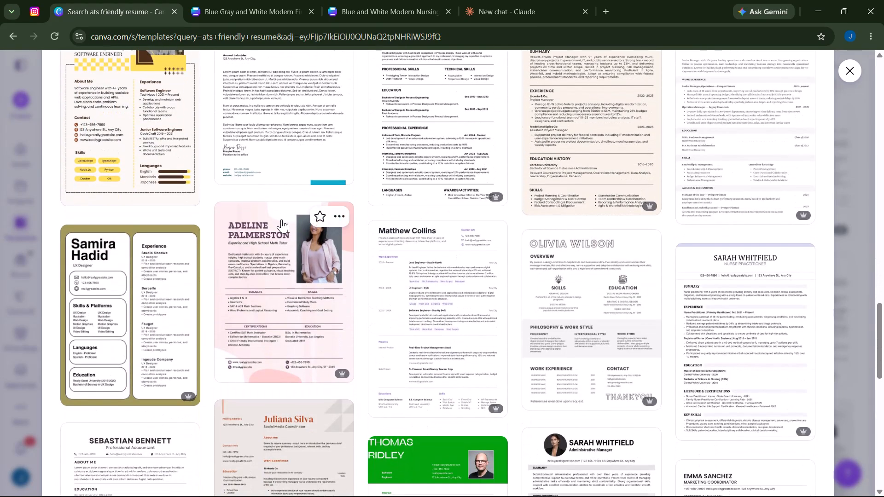
scroll(281, 219, "up", 17)
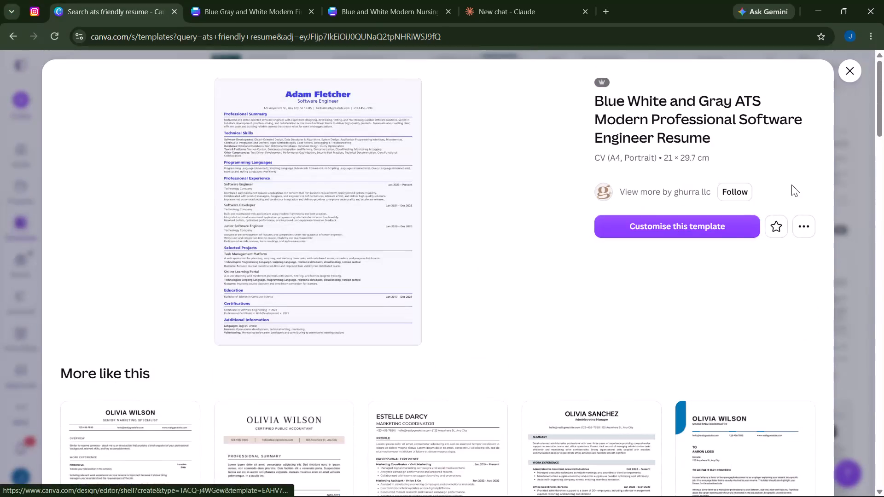
Open the Blue White and Gray ATS Modern Professional Software Engineer Resume template for customising as a new design.
left_click(714, 226)
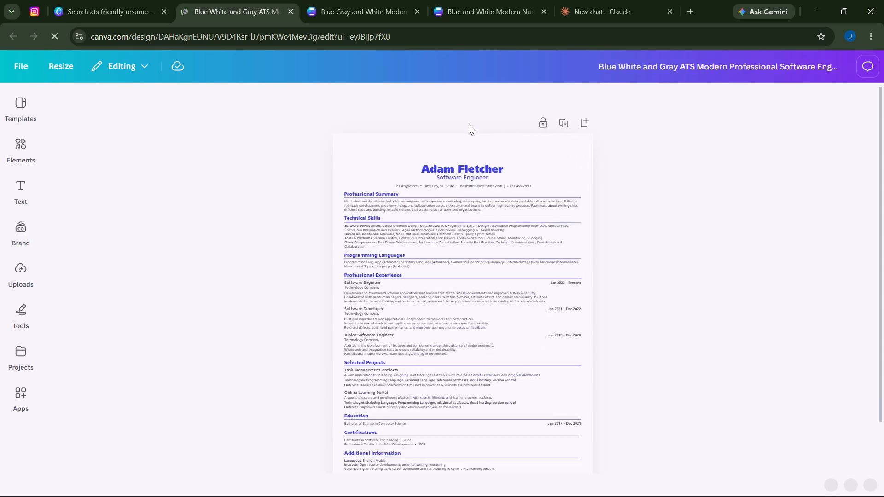
scroll(468, 123, "up", 1)
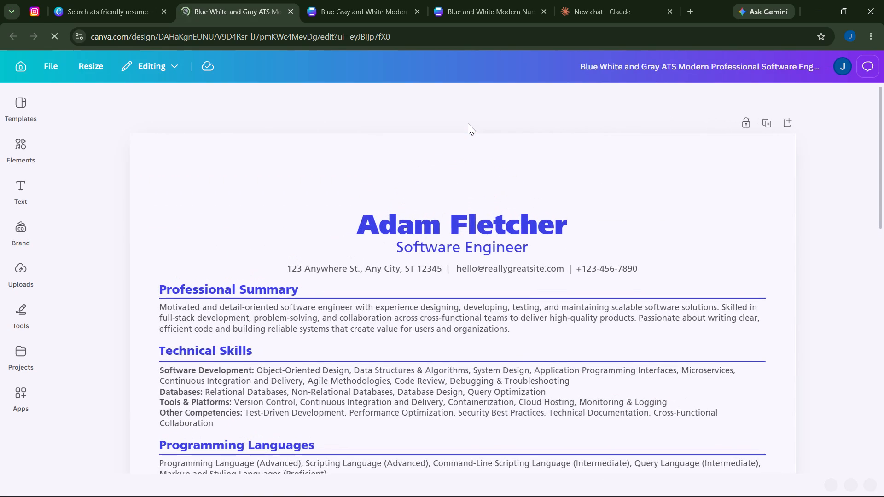
Replace the placeholder name heading at the top of the resume with the candidate's full name in capitals.
left_click(485, 222)
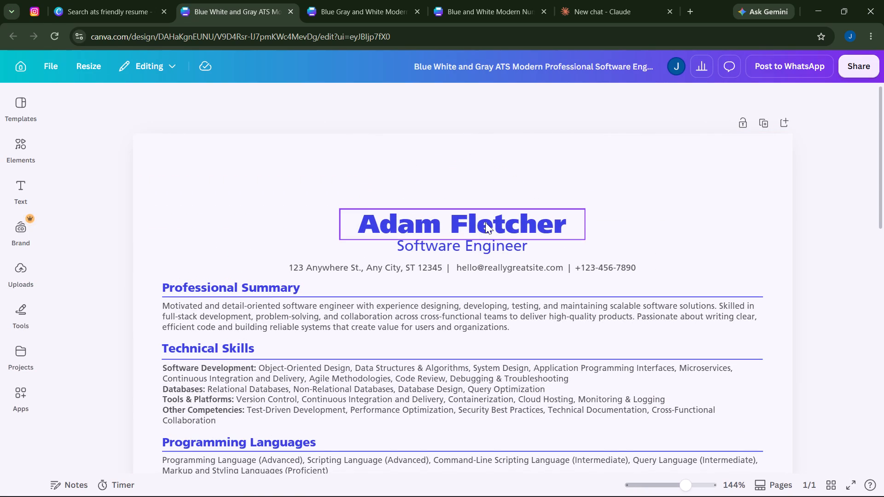
double_click(485, 222)
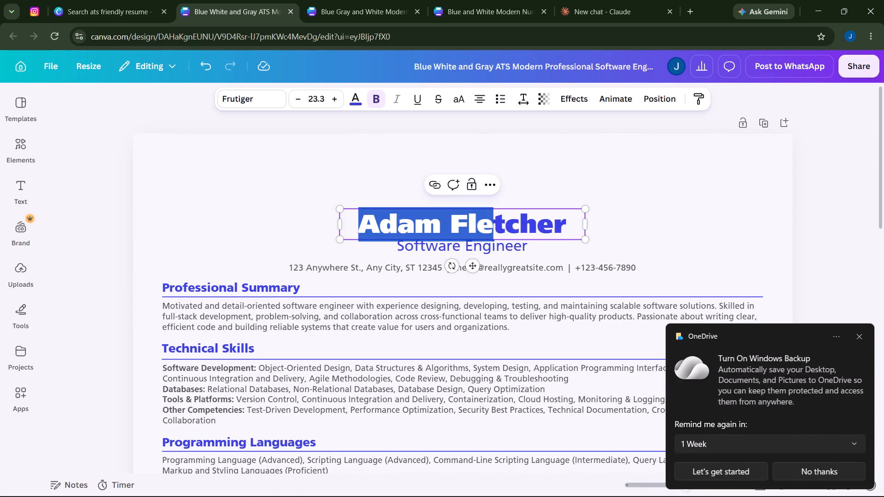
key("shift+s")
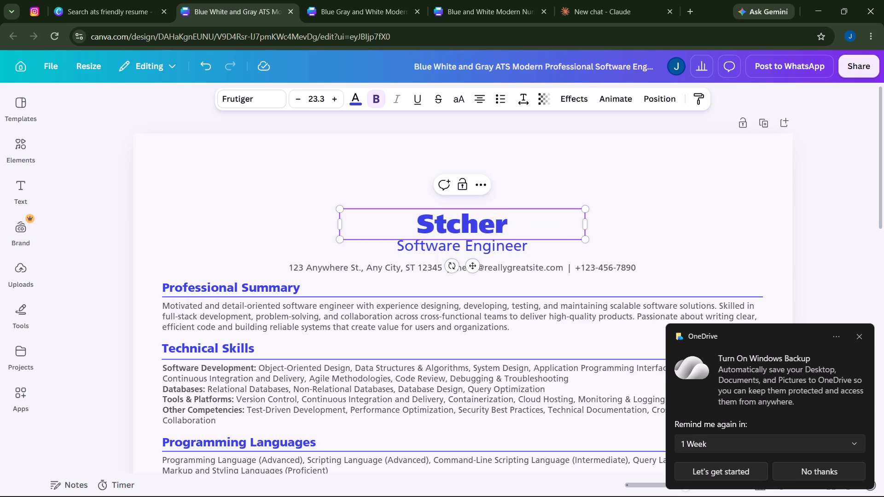
key("ctrl+a")
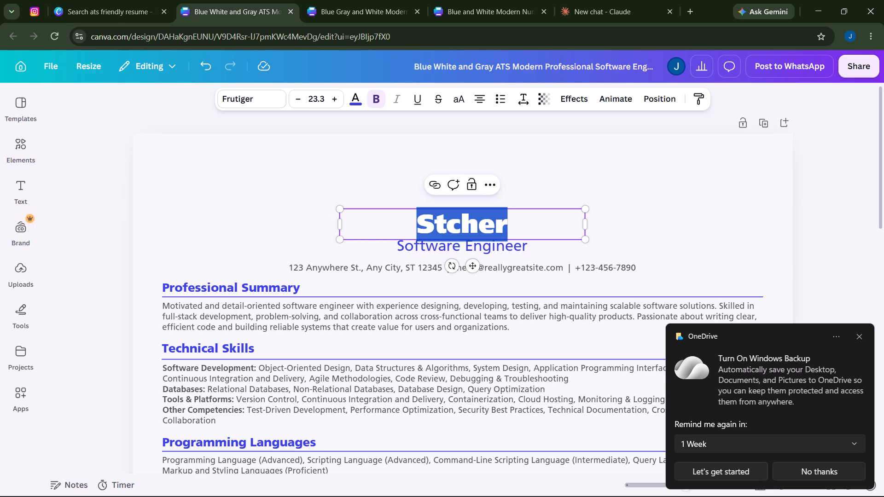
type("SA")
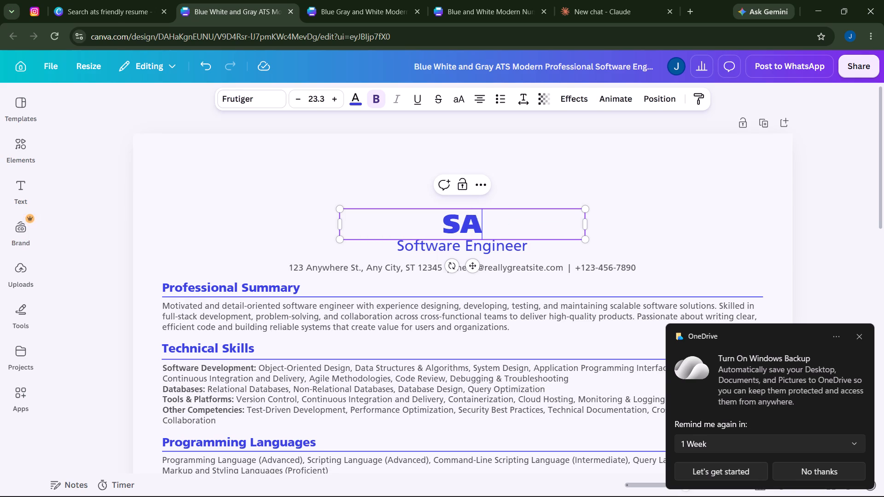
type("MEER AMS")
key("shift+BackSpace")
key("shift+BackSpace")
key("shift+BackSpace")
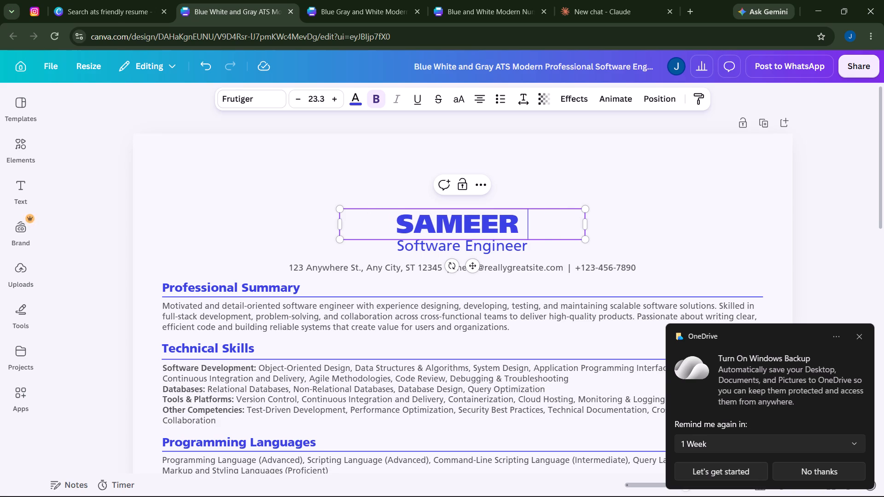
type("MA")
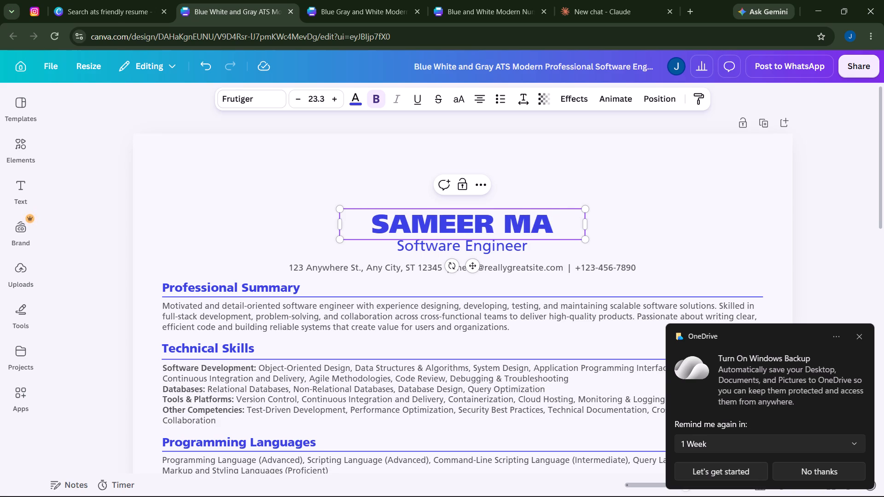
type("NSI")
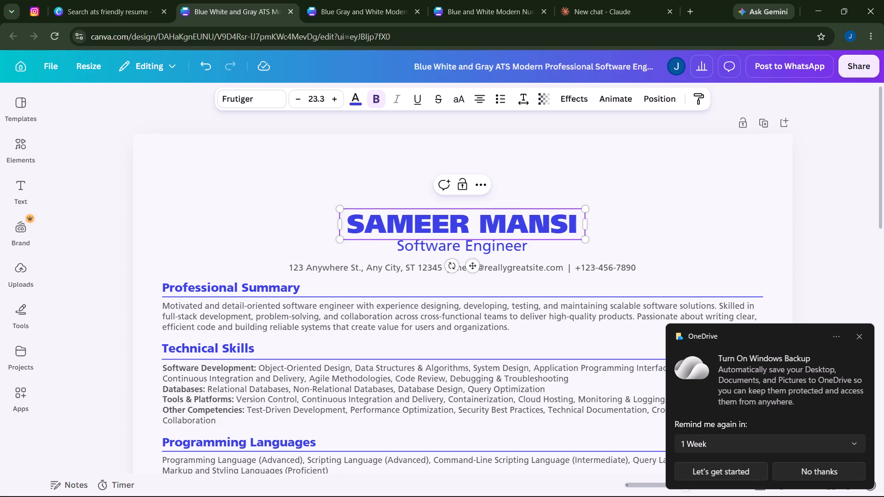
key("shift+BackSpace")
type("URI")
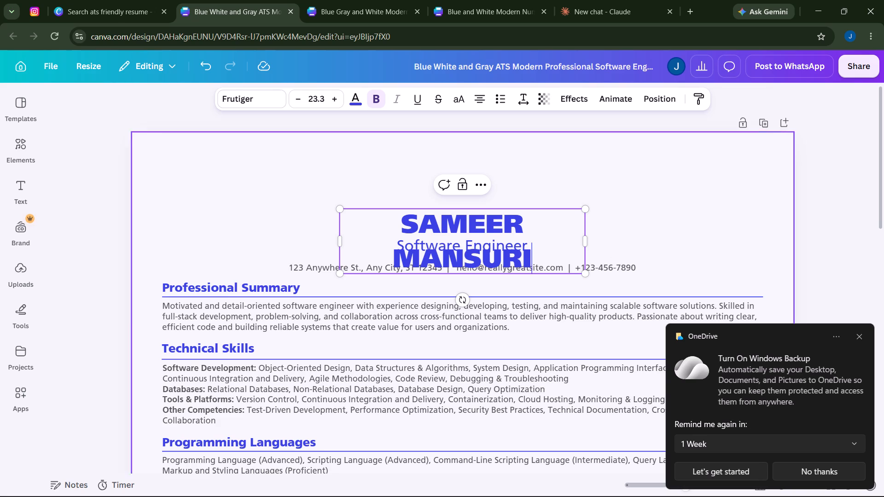
left_click(208, 194)
Widen the name heading's text box to about 8.7 so the full name fits on one line.
left_click(477, 244)
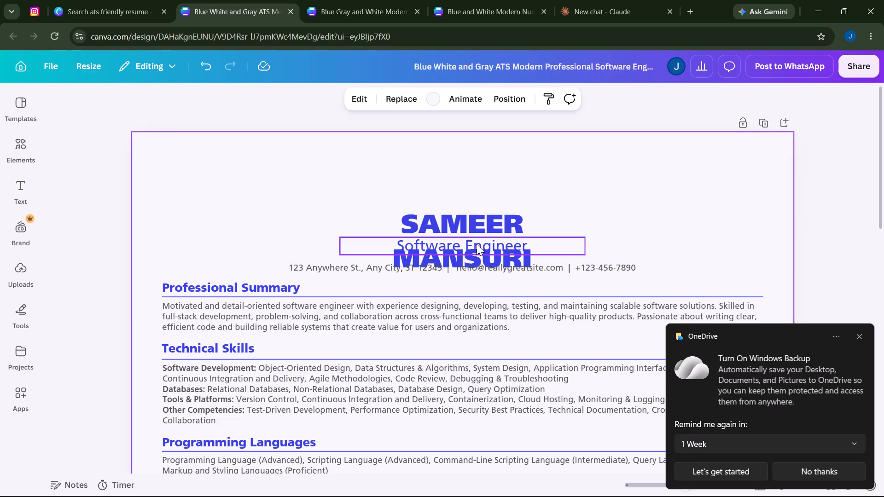
left_click(532, 221)
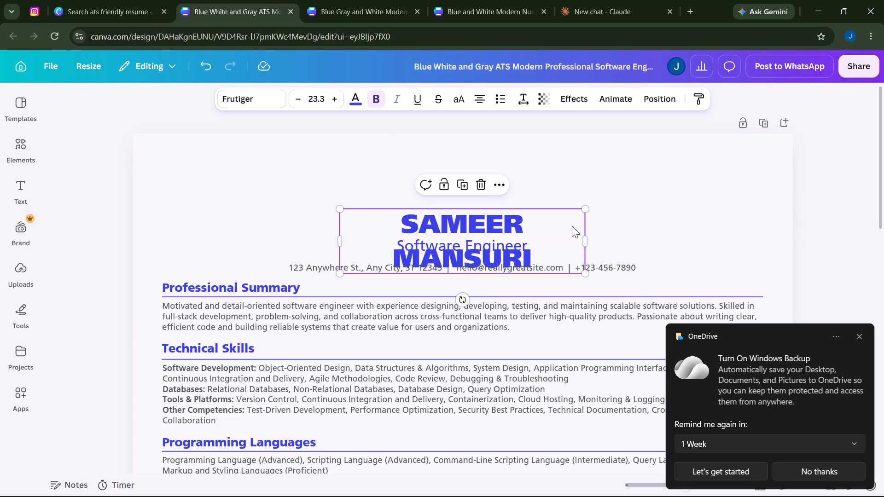
left_click_drag(592, 238, 598, 238)
left_click_drag(598, 238, 628, 238)
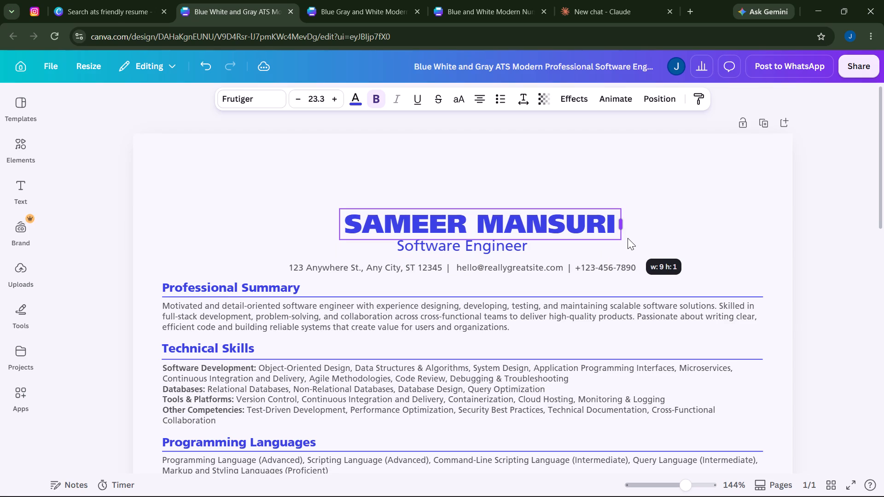
left_click_drag(628, 238, 620, 237)
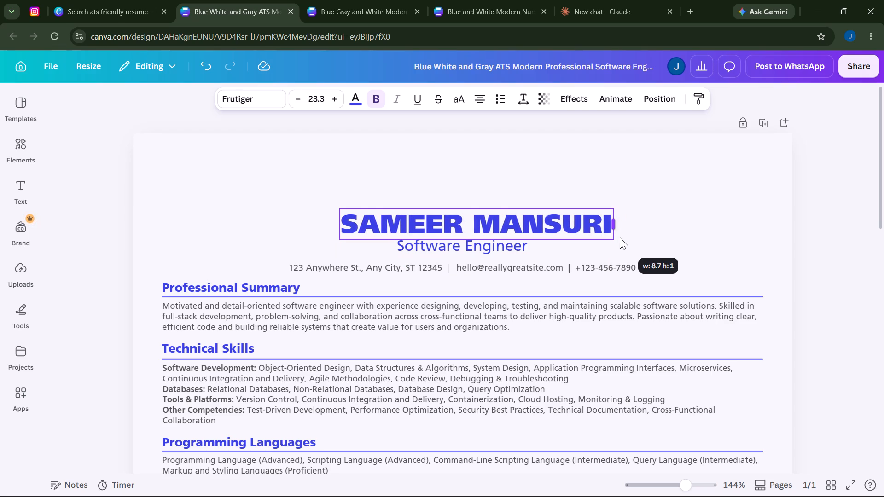
left_click_drag(620, 237, 621, 238)
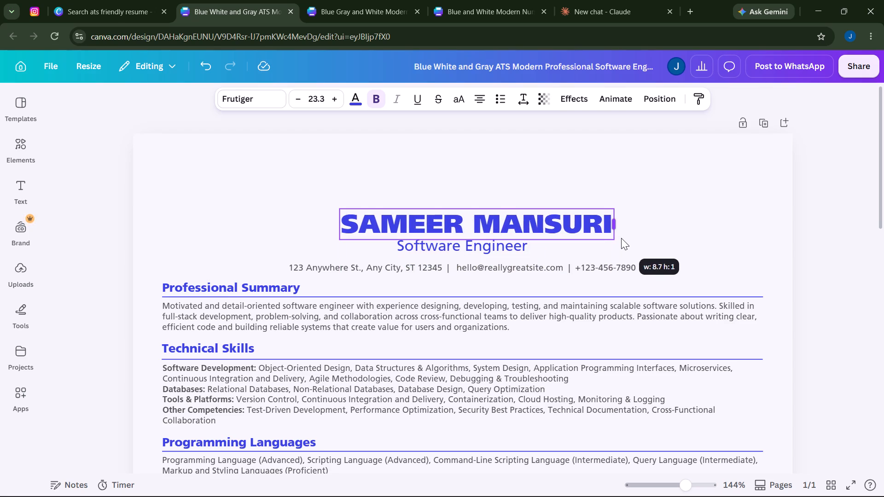
left_click_drag(621, 238, 618, 238)
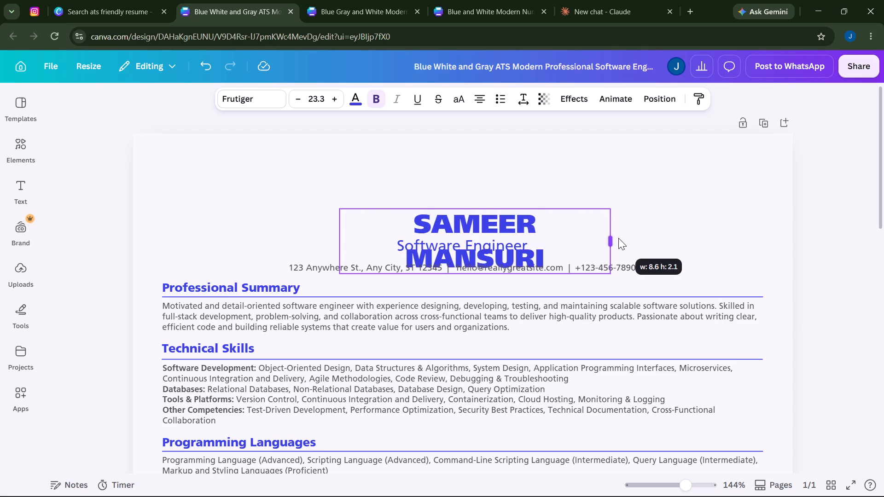
left_click_drag(618, 238, 620, 238)
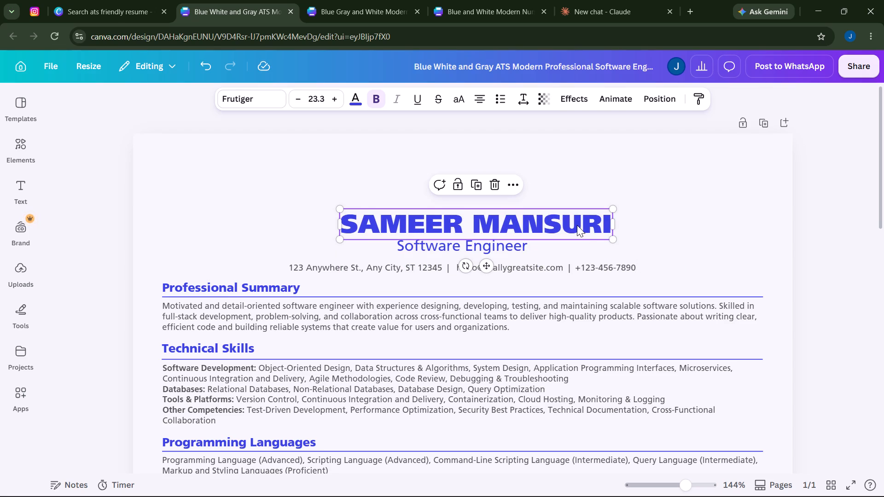
Nudge the name heading sideways to centre it above the job title, and deselect it.
key("Left")
key("Left")
key("Left")
key("Left")
key("Left")
key("Left")
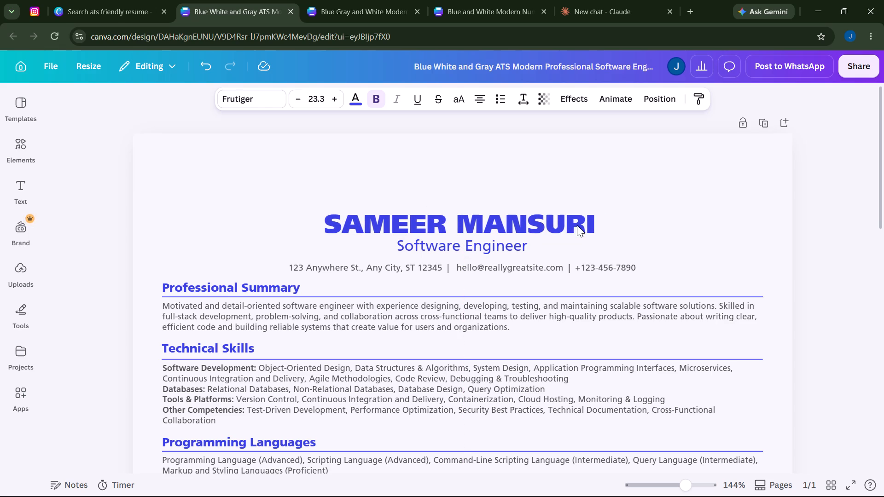
key("Right")
key("Right")
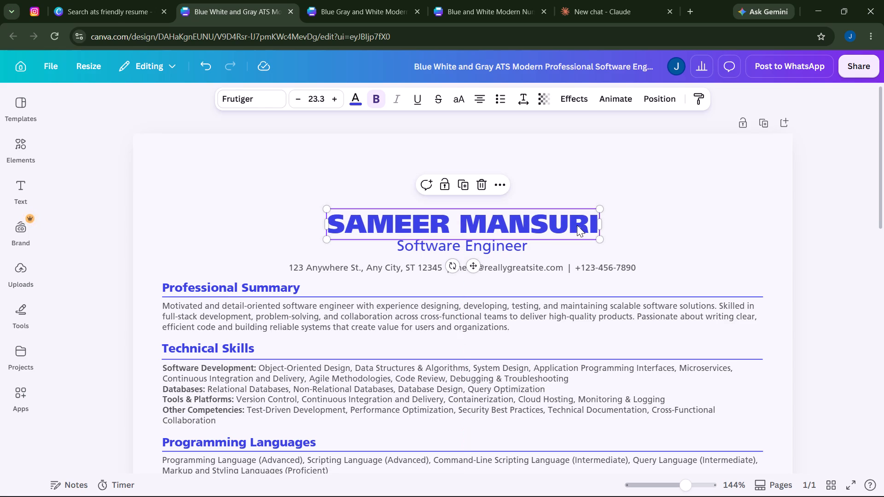
left_click(702, 165)
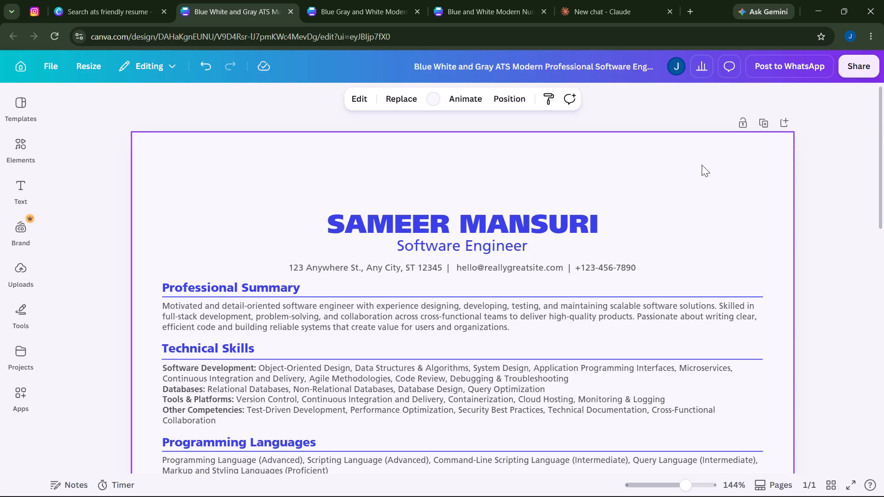
scroll(410, 202, "down", 1)
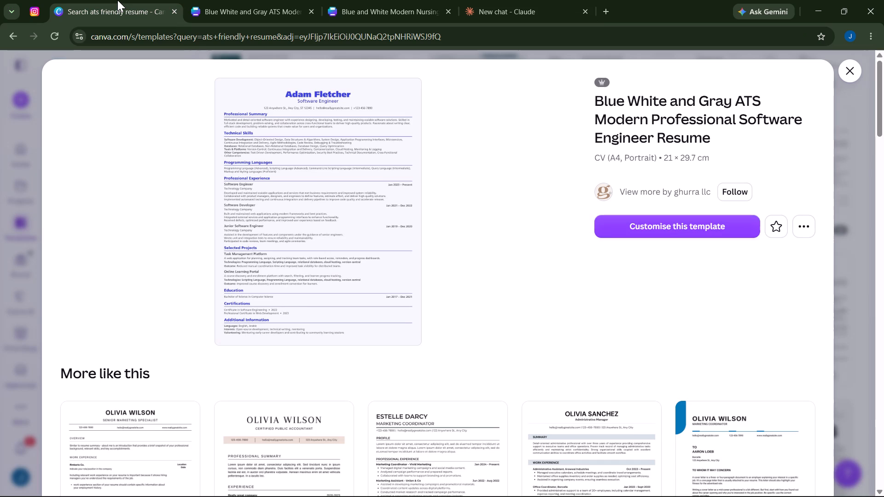
Replace the Software Engineer job title with "Data Analyst | SQL · Python · Power BI", copied from the Blue and White Modern Nursing Resume design.
left_click(225, 0)
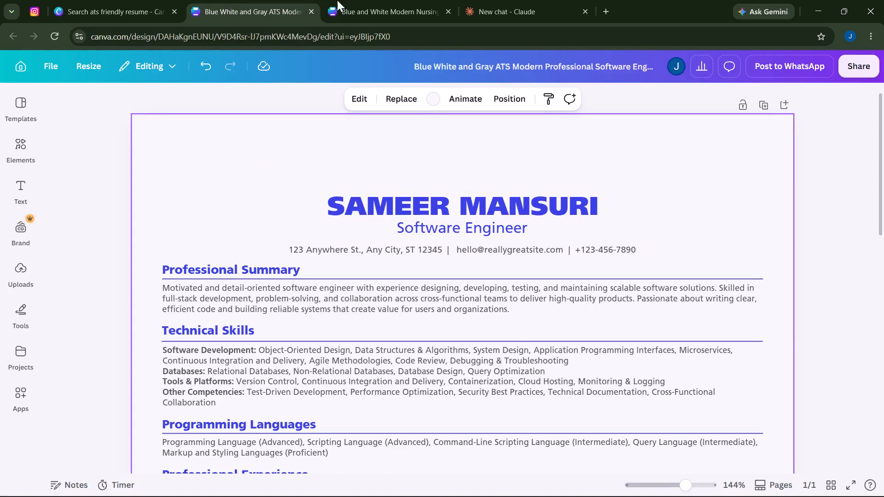
left_click(428, 0)
triple_click(449, 205)
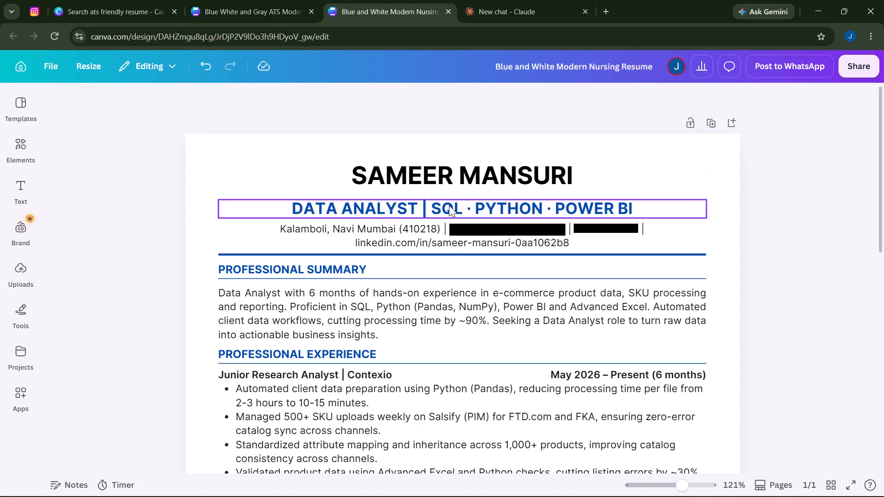
left_click(449, 205)
key("ctrl+c")
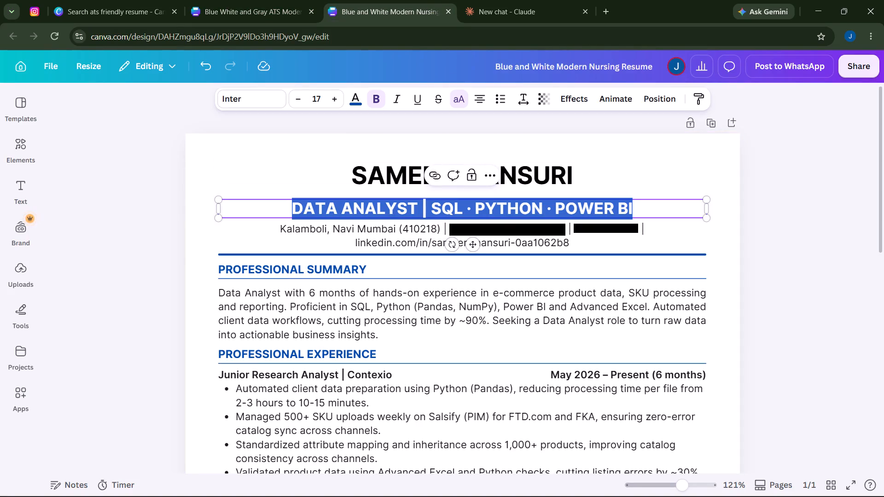
left_click(231, 0)
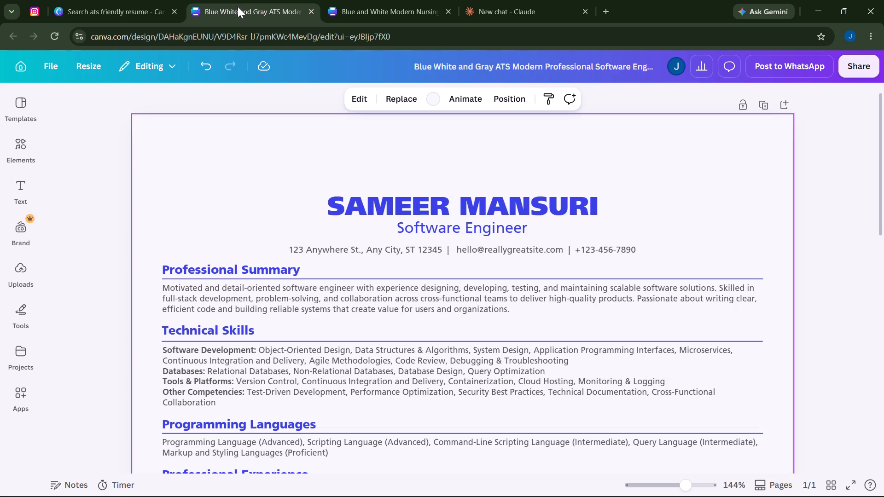
triple_click(420, 235)
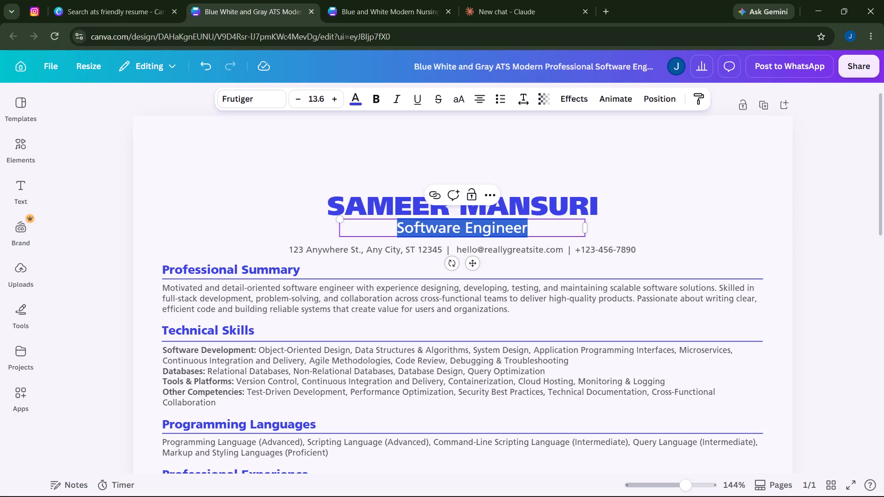
key("ctrl+v")
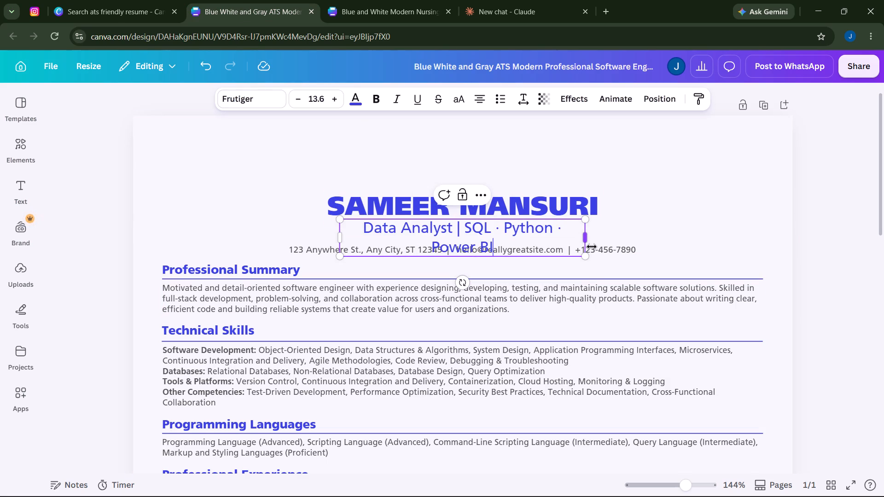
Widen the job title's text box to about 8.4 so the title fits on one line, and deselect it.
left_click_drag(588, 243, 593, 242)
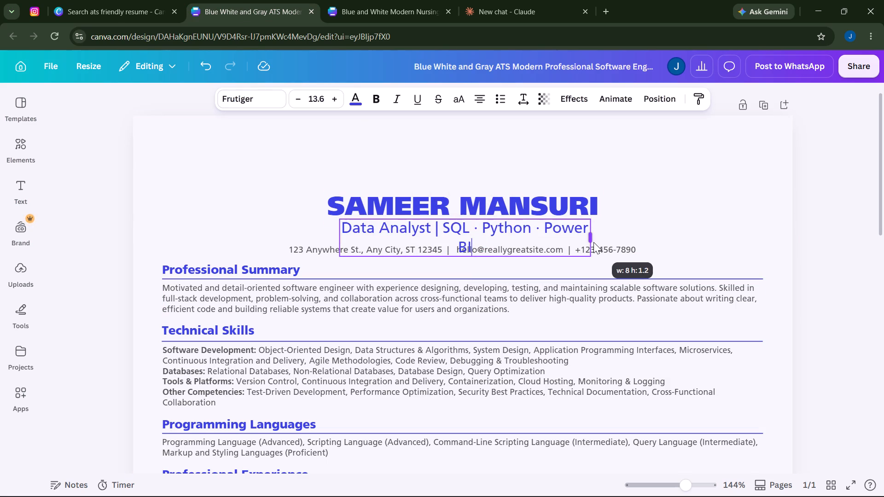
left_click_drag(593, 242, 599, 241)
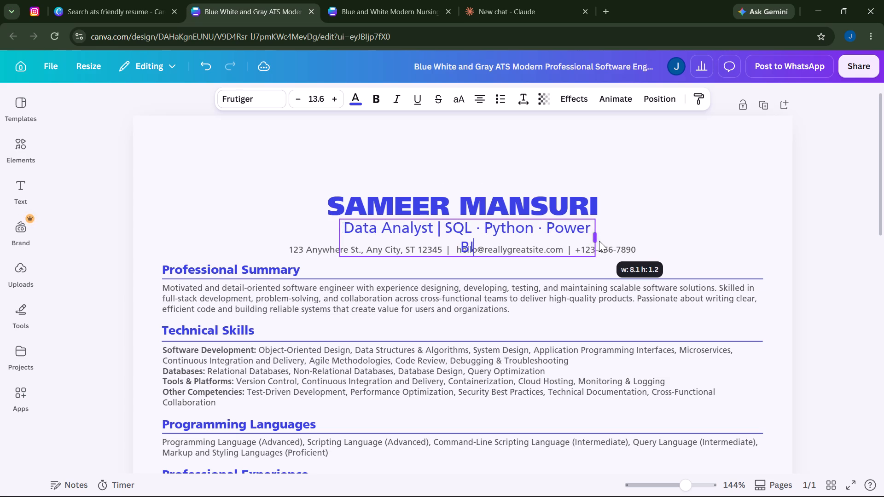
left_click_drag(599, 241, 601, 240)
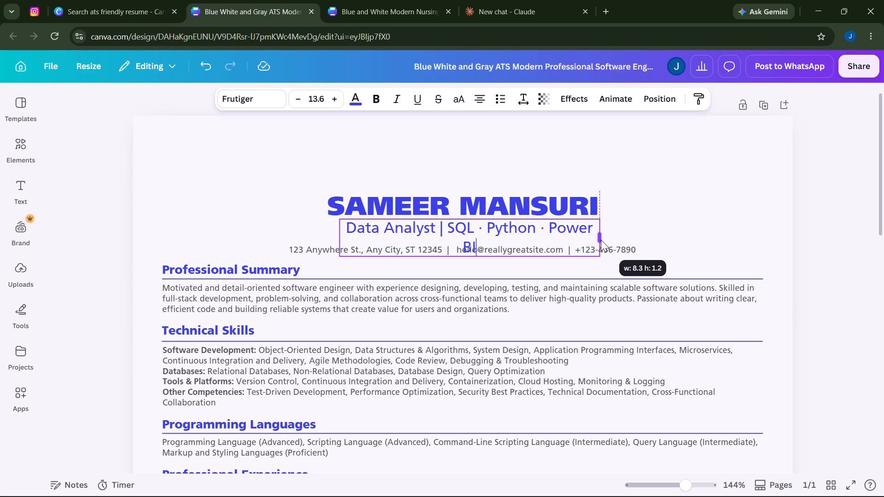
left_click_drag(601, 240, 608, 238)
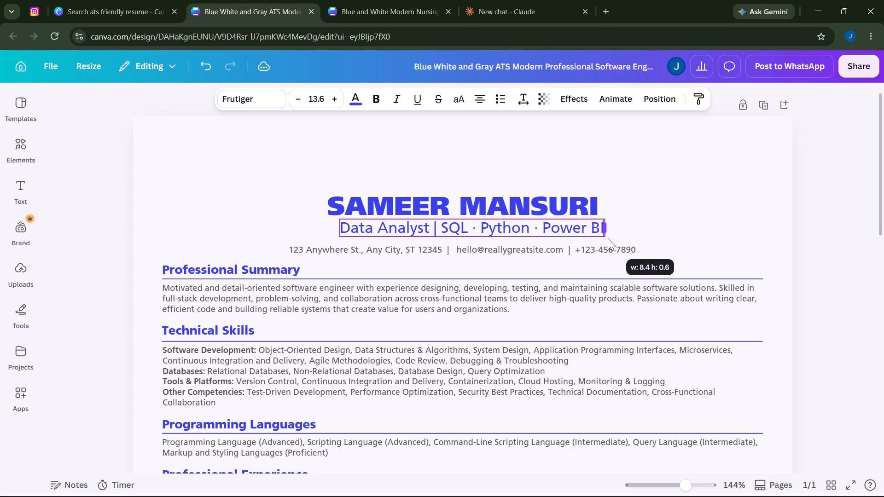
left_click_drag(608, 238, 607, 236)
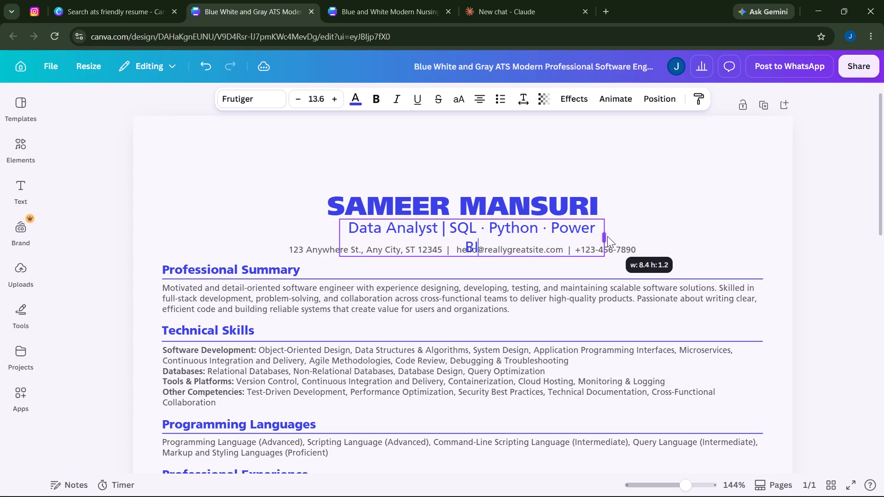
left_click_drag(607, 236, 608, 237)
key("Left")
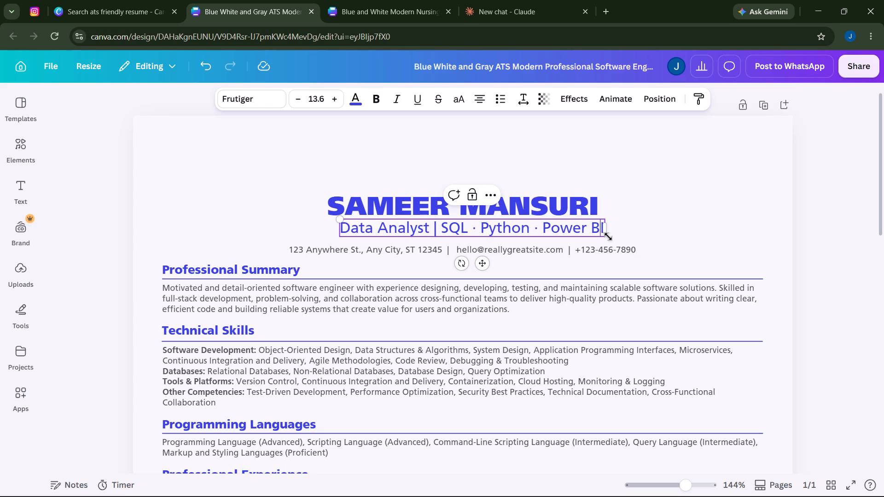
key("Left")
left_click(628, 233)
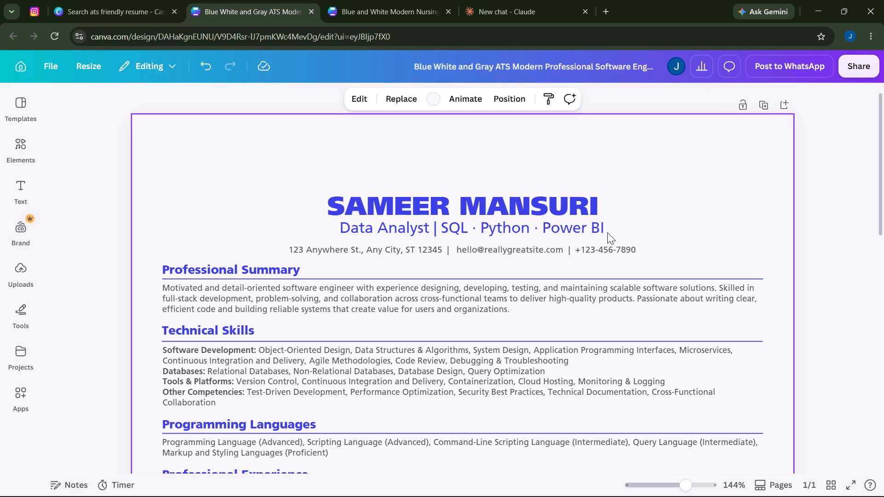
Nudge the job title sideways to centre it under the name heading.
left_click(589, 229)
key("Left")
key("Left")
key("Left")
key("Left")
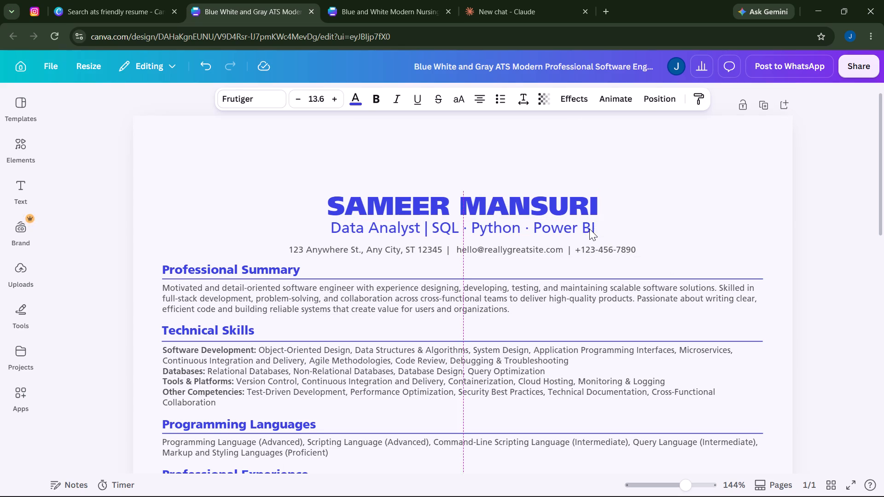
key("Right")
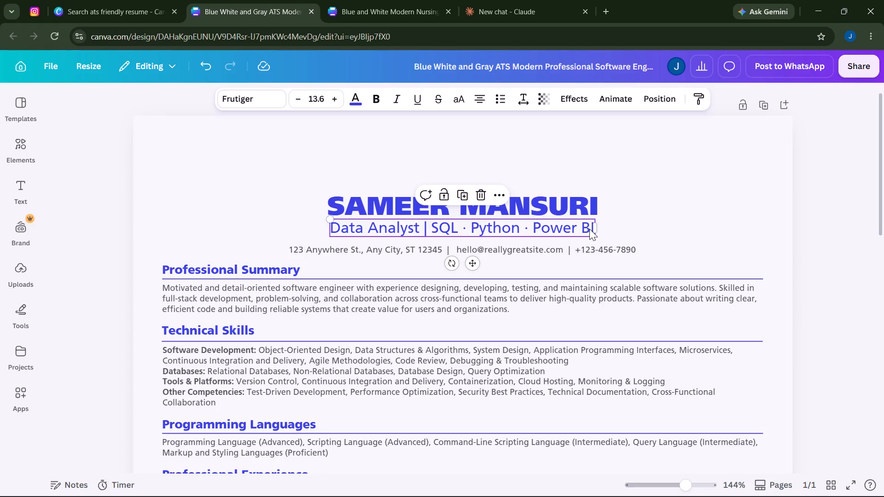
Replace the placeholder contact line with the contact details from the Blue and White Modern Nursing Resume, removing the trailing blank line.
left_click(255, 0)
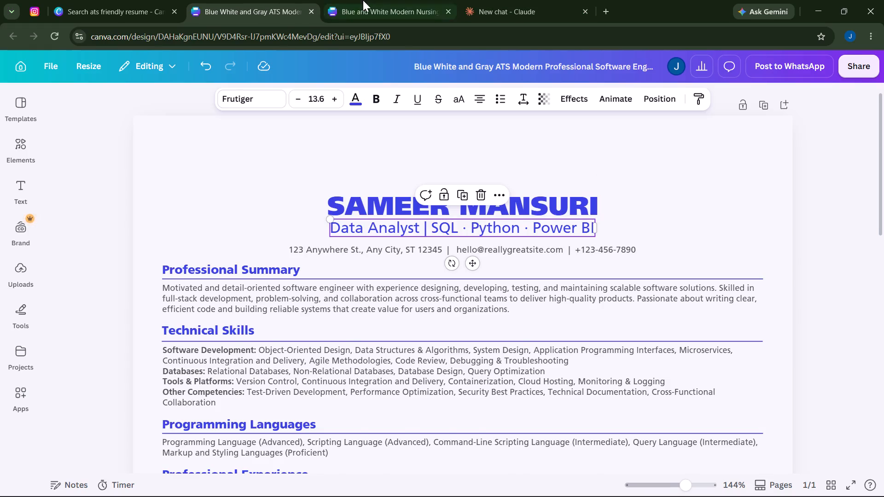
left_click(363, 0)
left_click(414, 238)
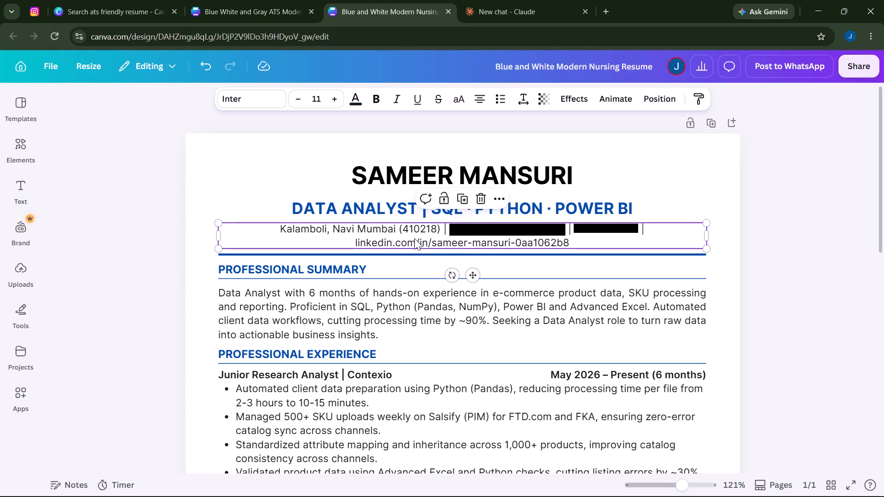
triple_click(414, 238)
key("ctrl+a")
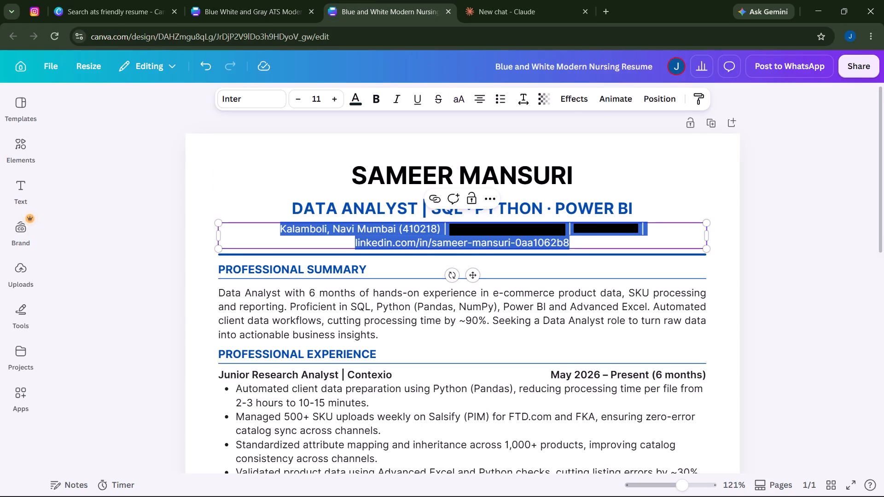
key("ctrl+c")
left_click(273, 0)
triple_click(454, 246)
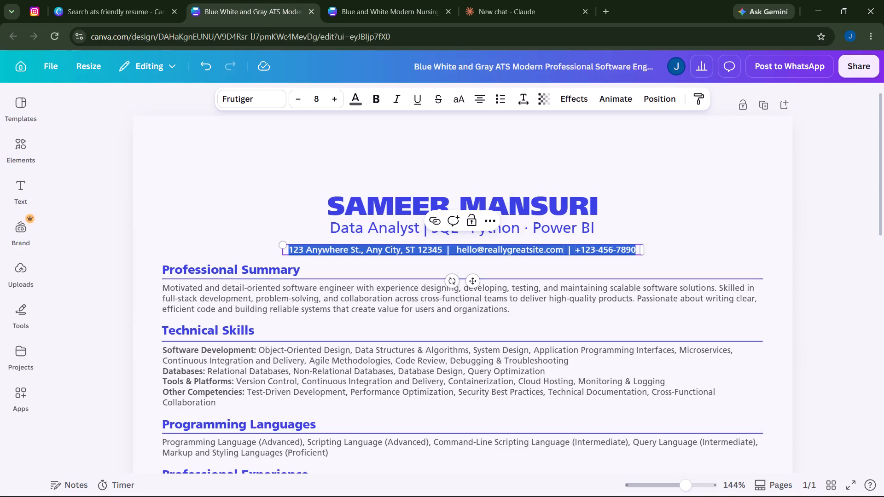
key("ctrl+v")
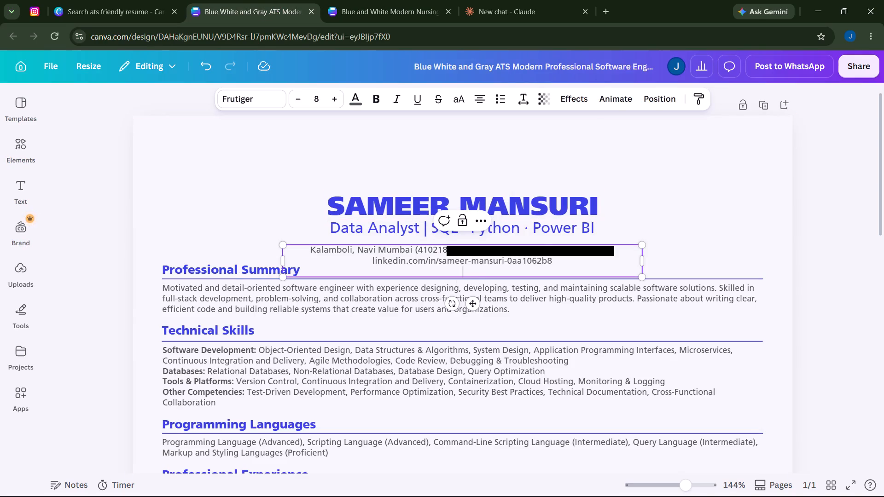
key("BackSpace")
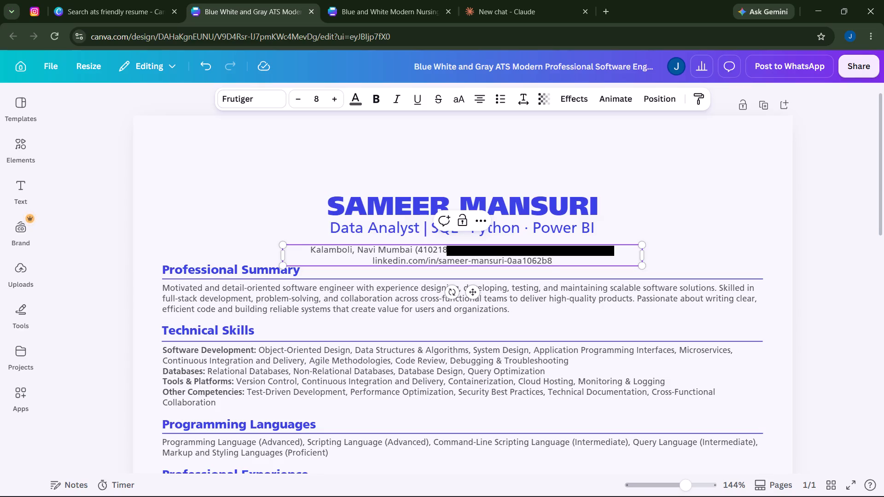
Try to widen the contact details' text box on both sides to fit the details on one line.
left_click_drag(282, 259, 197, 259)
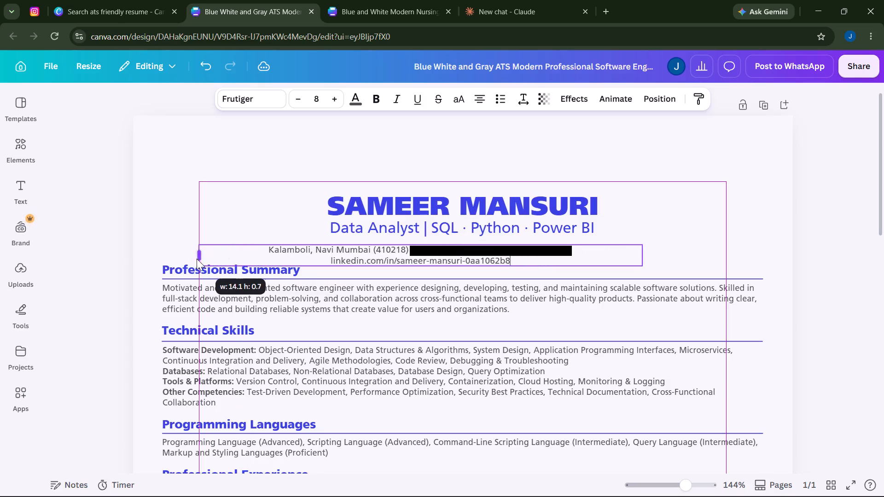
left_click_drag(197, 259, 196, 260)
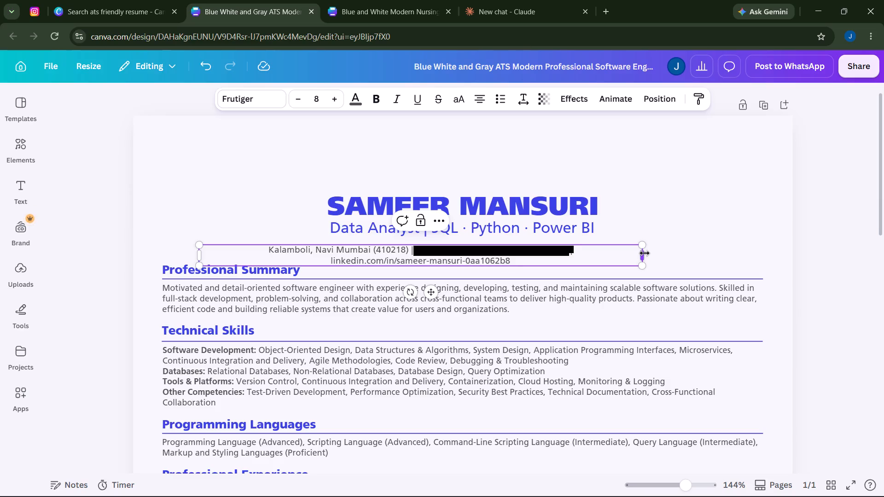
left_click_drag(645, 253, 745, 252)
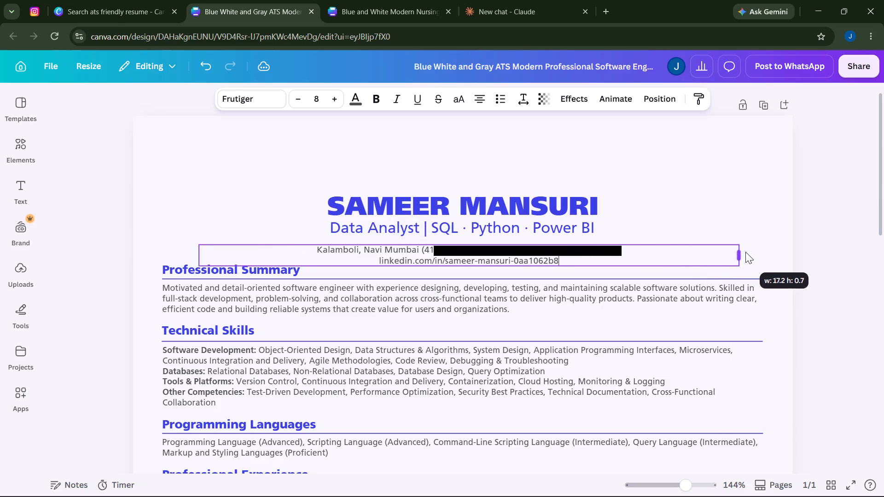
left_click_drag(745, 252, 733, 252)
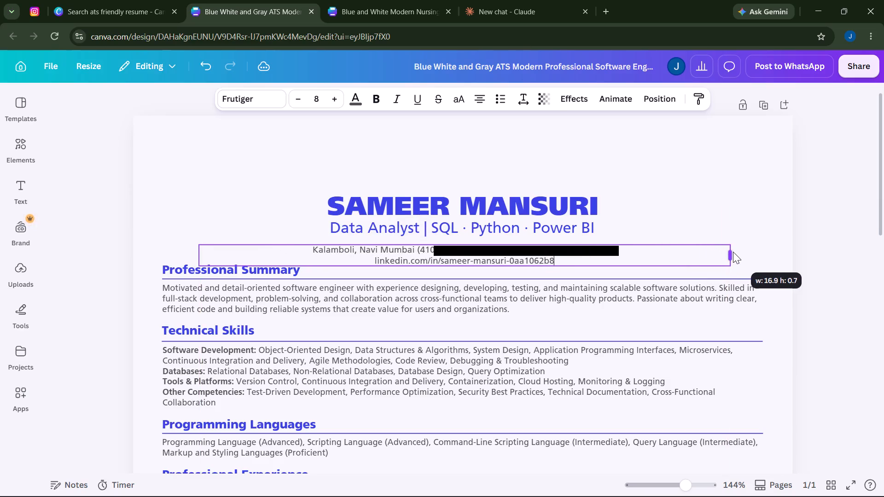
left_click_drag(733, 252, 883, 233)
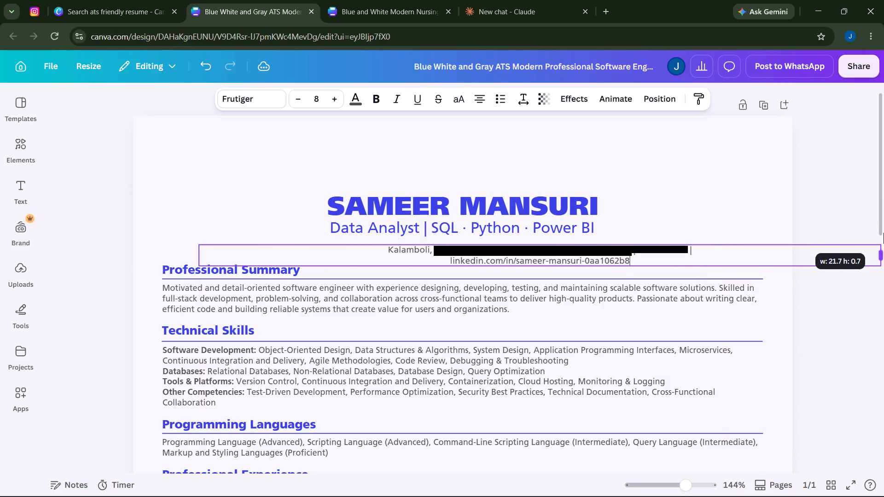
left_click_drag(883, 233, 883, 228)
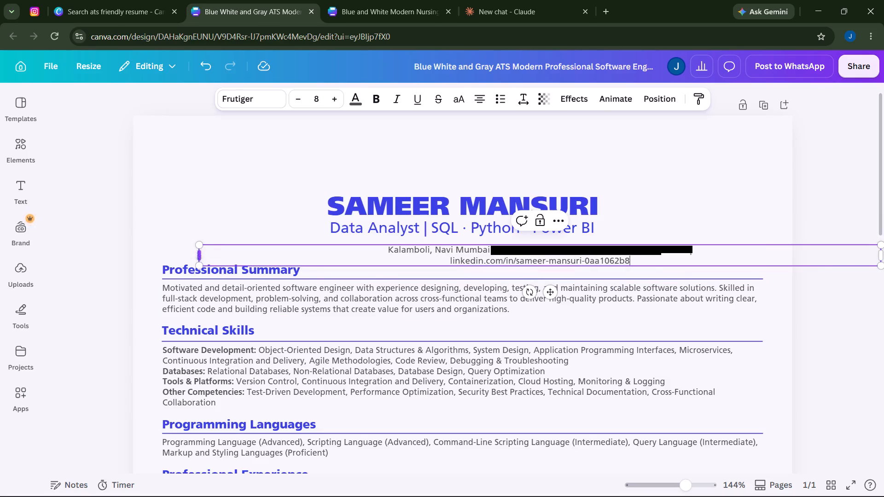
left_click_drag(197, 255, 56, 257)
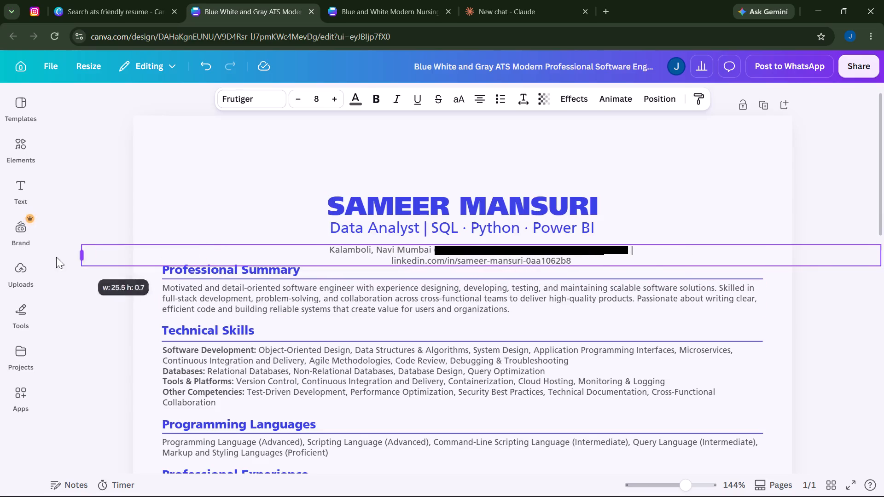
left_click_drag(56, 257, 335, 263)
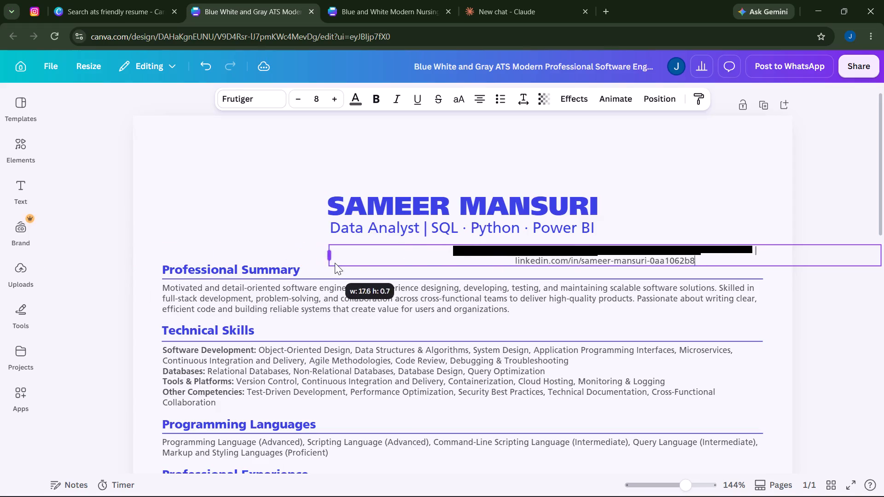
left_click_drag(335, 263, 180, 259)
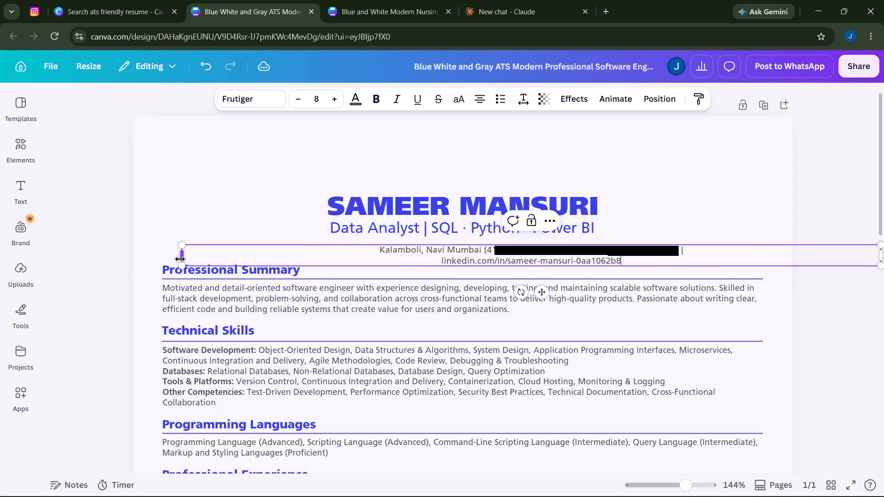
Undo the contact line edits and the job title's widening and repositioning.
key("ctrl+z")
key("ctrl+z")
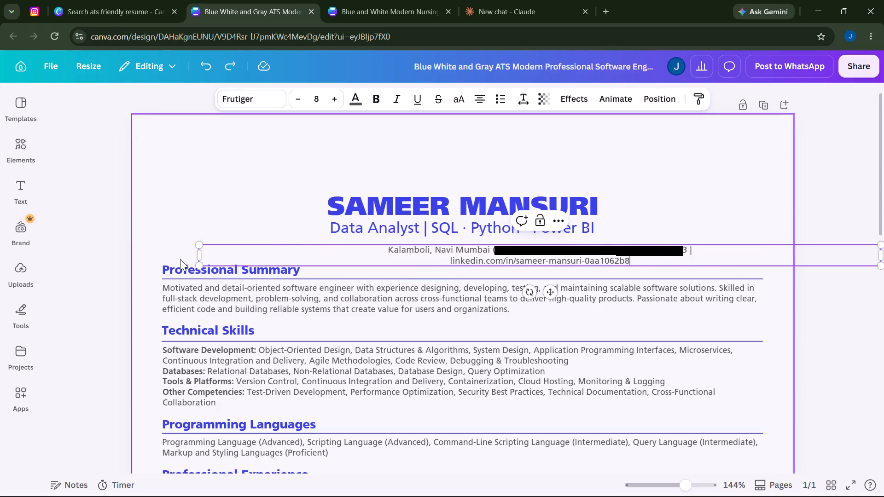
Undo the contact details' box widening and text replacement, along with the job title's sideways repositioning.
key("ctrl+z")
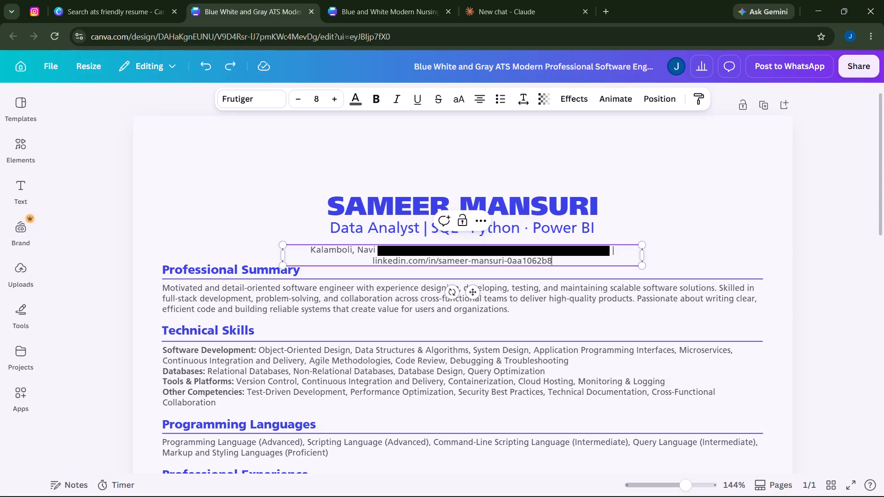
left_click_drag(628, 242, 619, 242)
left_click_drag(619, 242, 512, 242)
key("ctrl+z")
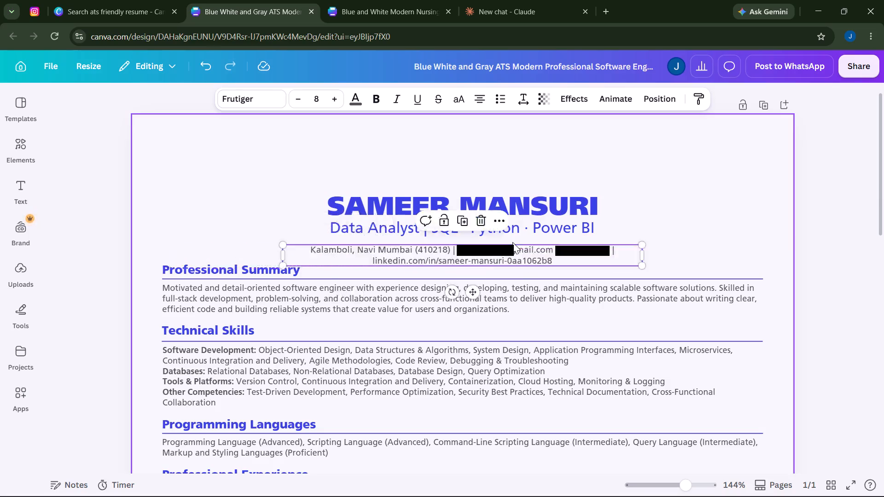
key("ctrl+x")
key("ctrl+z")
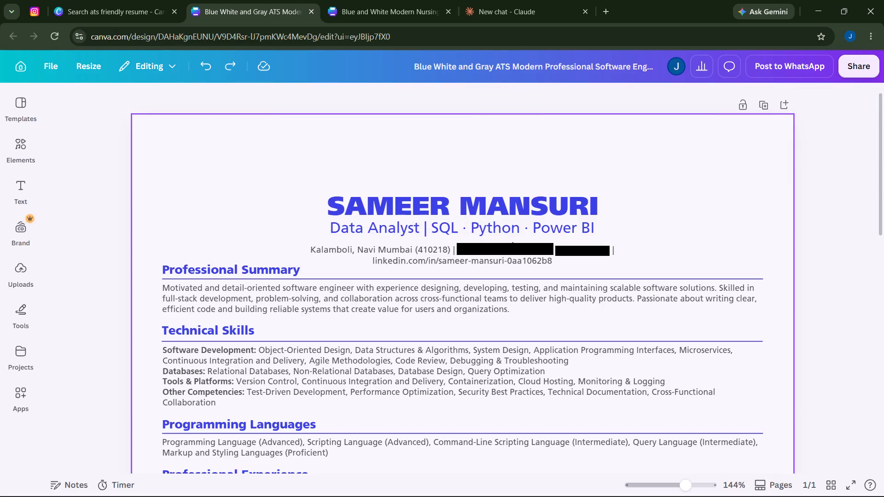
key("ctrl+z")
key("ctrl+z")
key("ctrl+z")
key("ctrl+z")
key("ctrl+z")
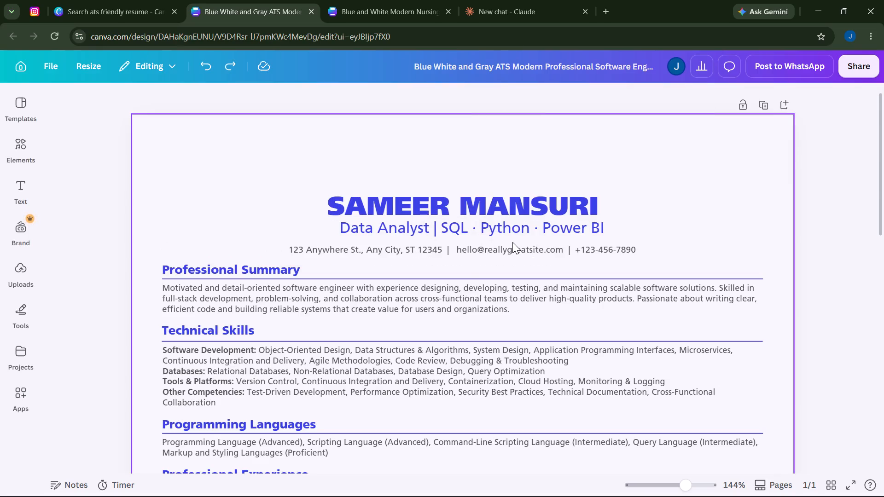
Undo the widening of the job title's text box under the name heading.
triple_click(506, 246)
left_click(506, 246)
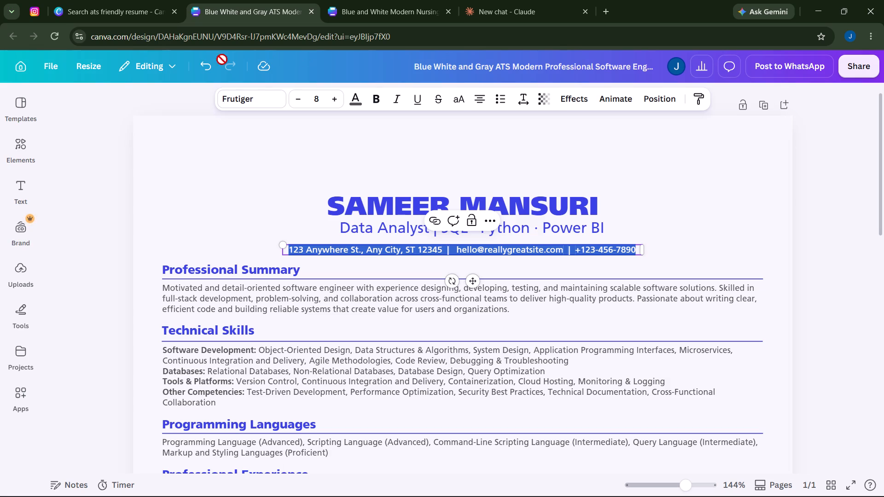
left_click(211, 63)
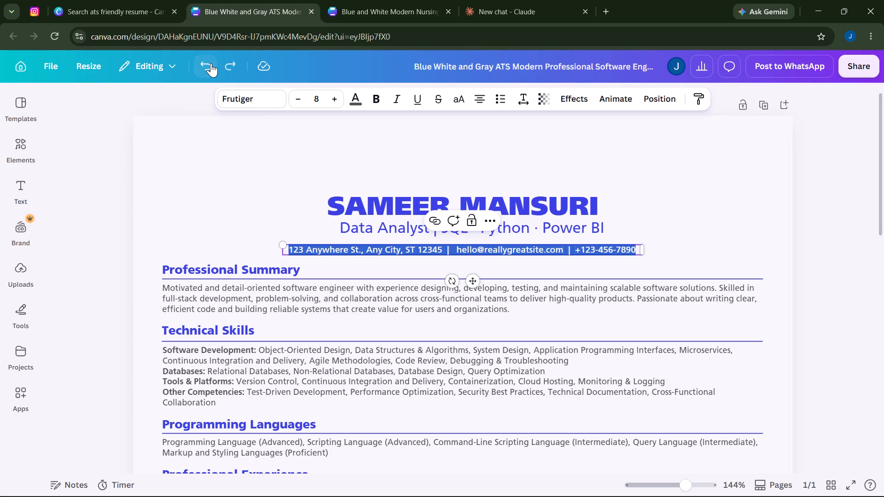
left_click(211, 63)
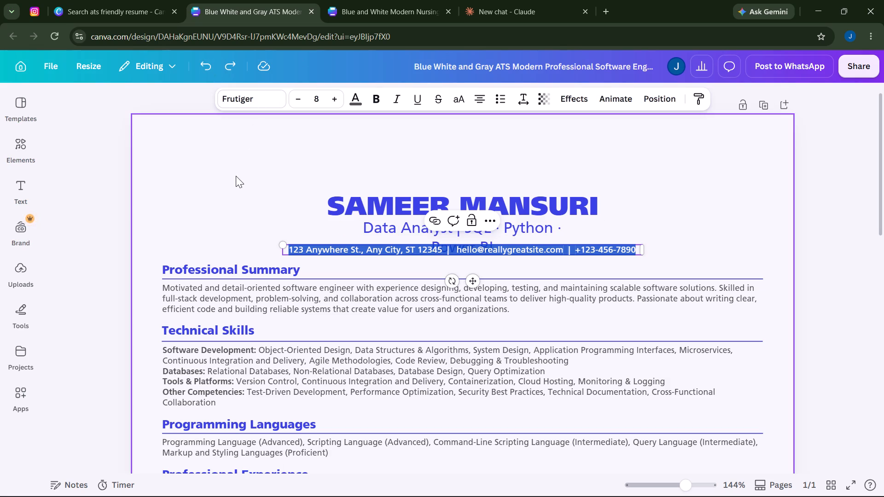
Widen the job title's text box so "Data Analyst | SQL · Python · Power BI" fits on one line.
left_click(236, 176)
left_click(417, 232)
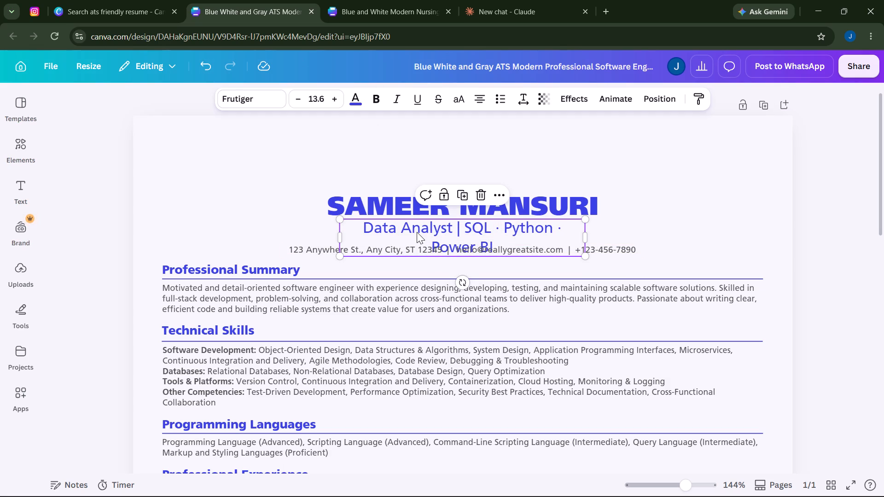
left_click_drag(587, 239, 609, 237)
Widen the job title's text box until the title fits on one line, and nudge it to centre it under the name heading.
left_click_drag(609, 237, 605, 235)
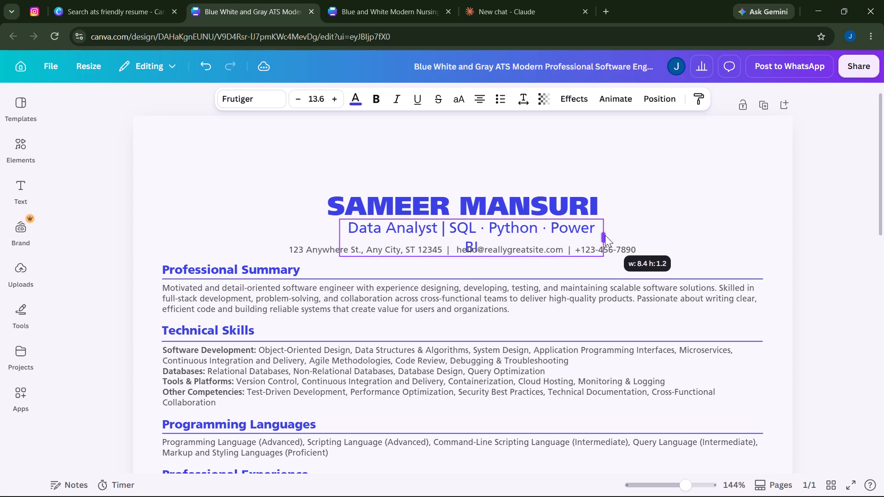
left_click_drag(605, 235, 609, 236)
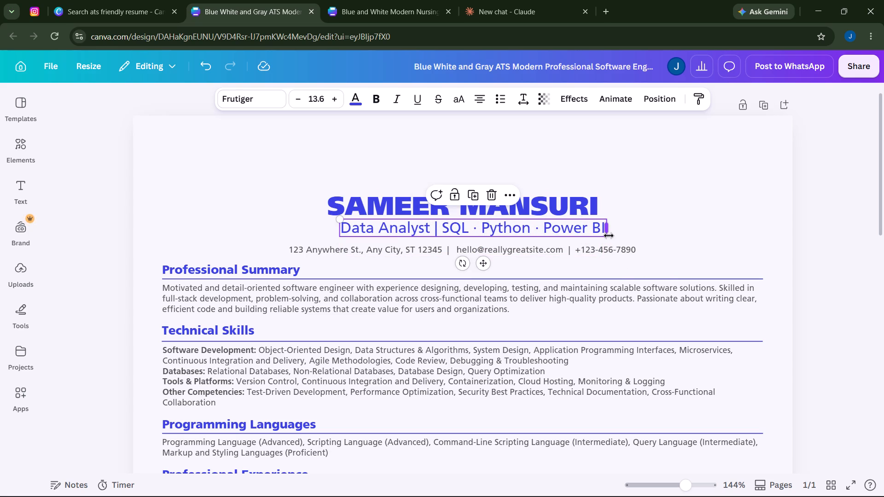
key("Left")
key("Left")
key("Left")
key("Left")
key("Right")
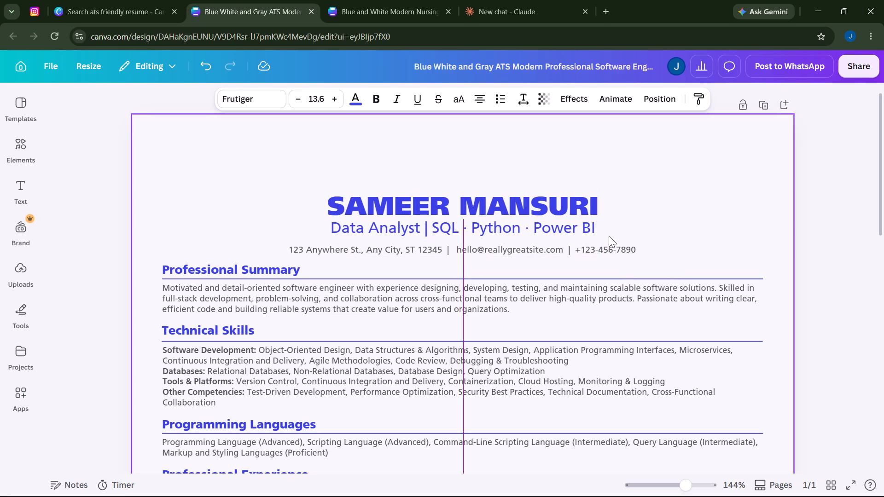
Replace the placeholder contact line under the job title with the copied contact details, removing the trailing blank line.
triple_click(551, 253)
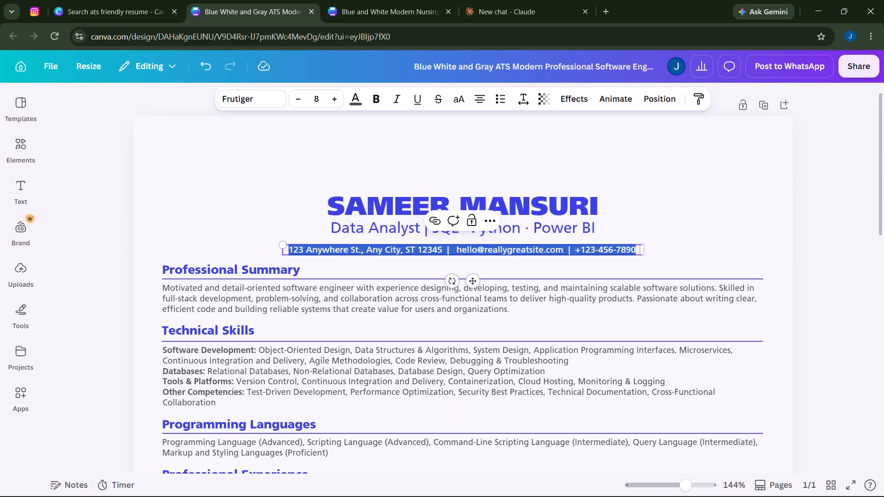
key("ctrl+v")
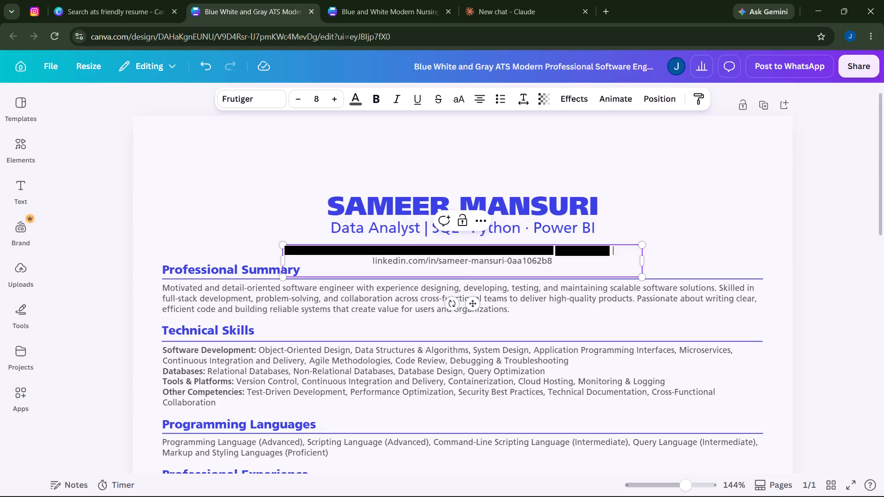
key("BackSpace")
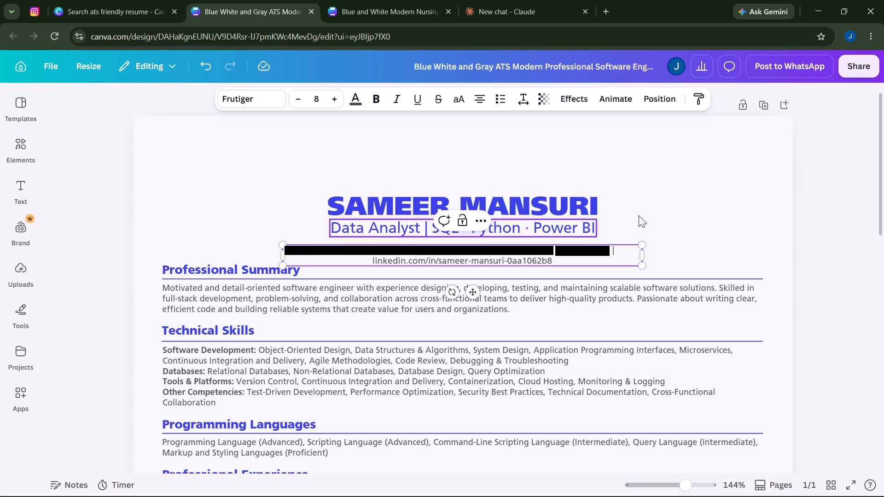
left_click(701, 194)
Shift the contact details' text box past the page's left edge and widen it rightwards until it spans beyond the page width.
left_click(563, 248)
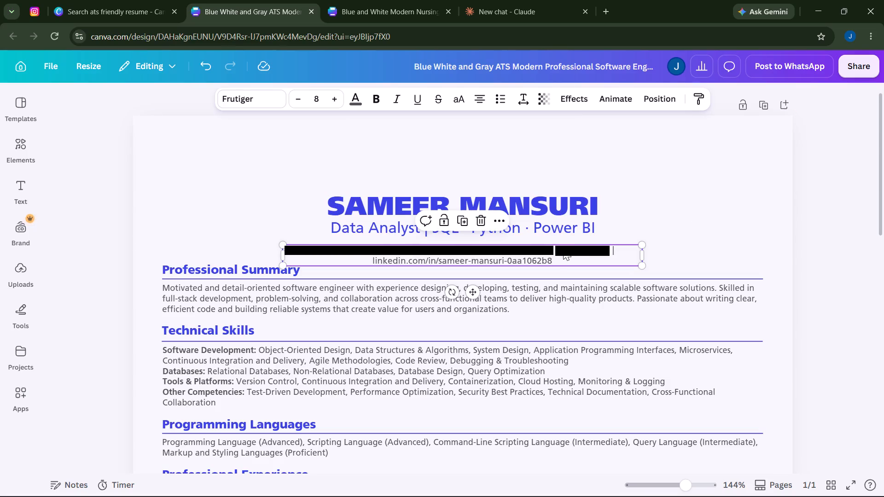
key("Left")
key("Left")
key("Left")
key("Left")
key("Left")
key("Left")
key("Left")
key("Left")
key("Left")
key("Left")
key("Left")
key("Left")
key("Left")
key("Left")
key("Left")
key("Left")
key("Left")
key("Left")
key("Left")
key("Left")
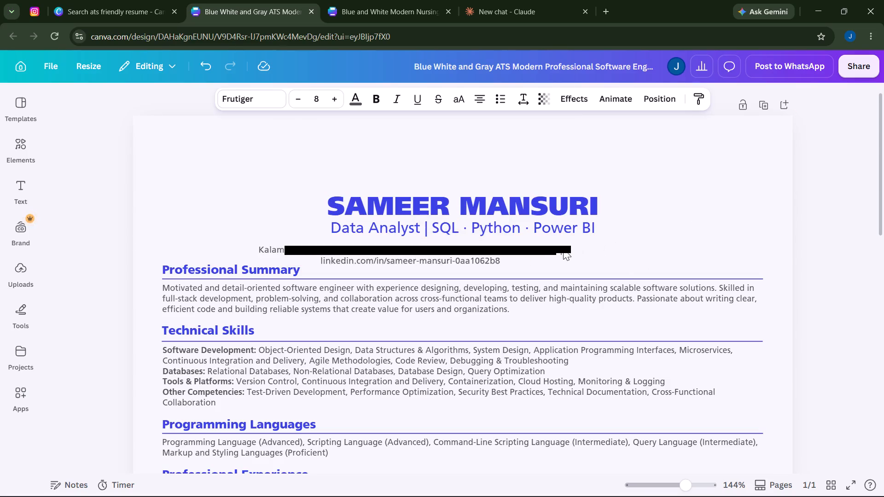
key("Left")
key("Left")
key("Left")
key("Left")
key("Left")
key("Left")
key("Left")
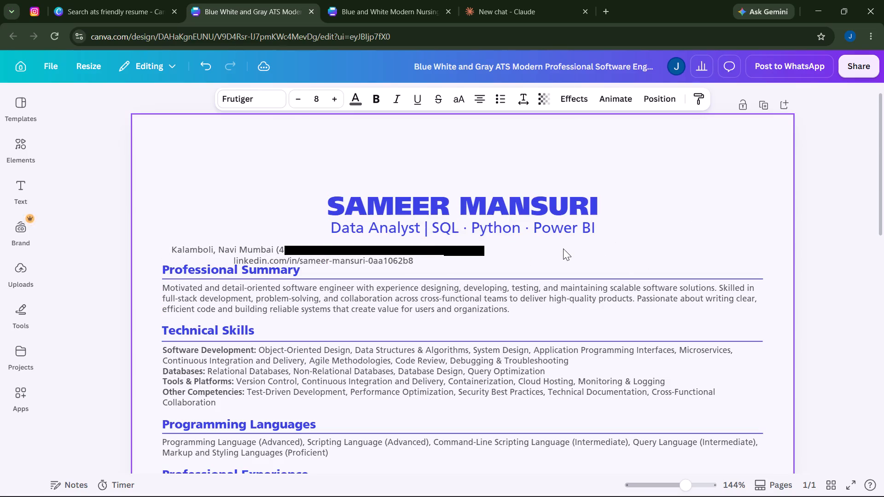
key("Left")
key("Left")
key("Left")
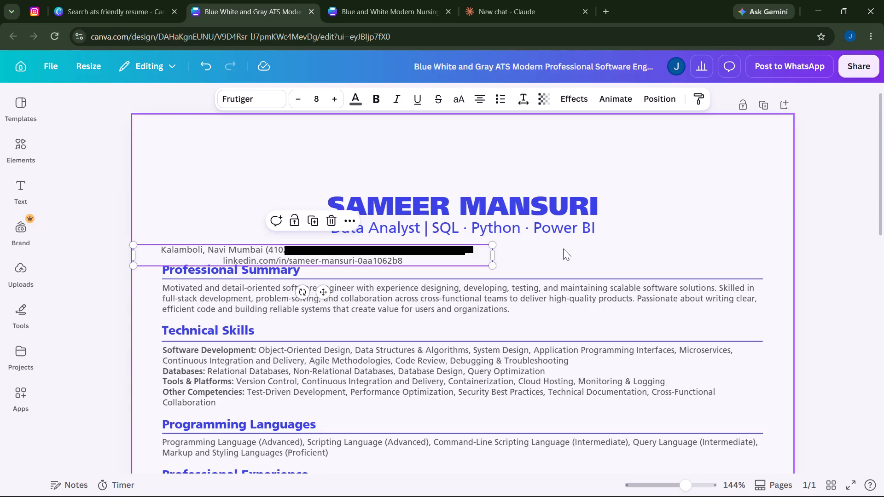
key("Left")
key("Left")
key("Left")
key("Left")
key("Left")
key("Left")
key("Left")
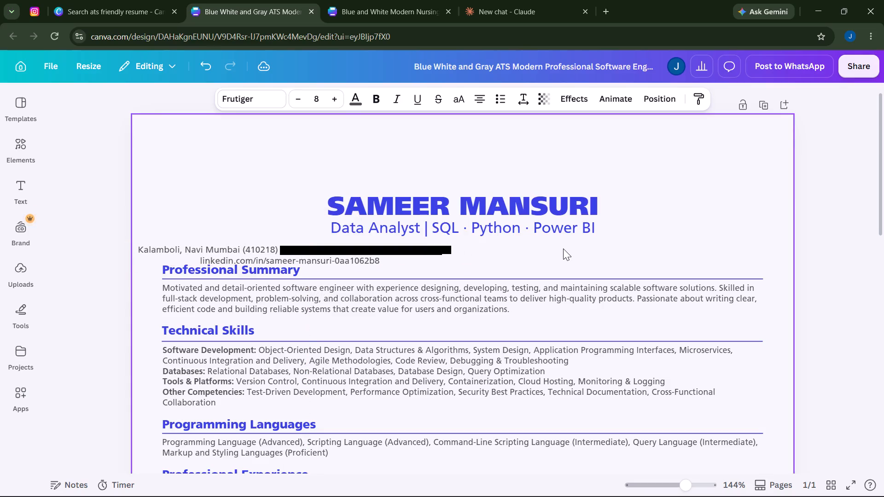
left_click(447, 261)
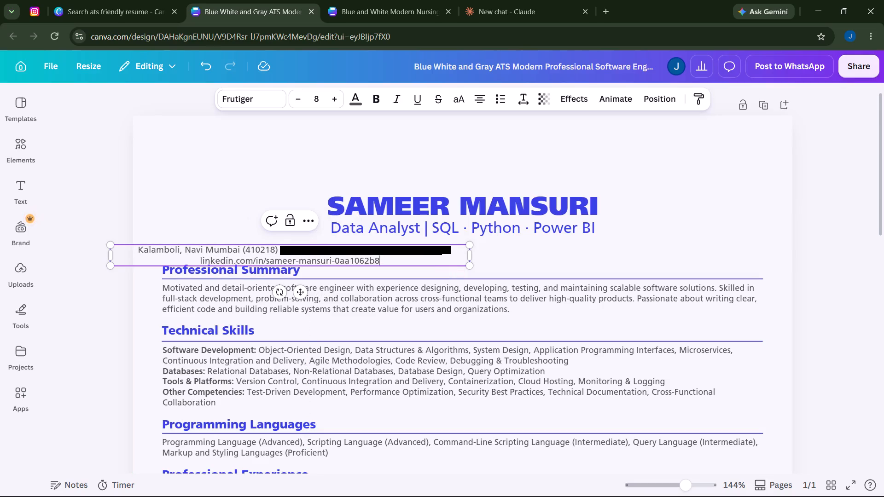
left_click_drag(470, 254, 721, 243)
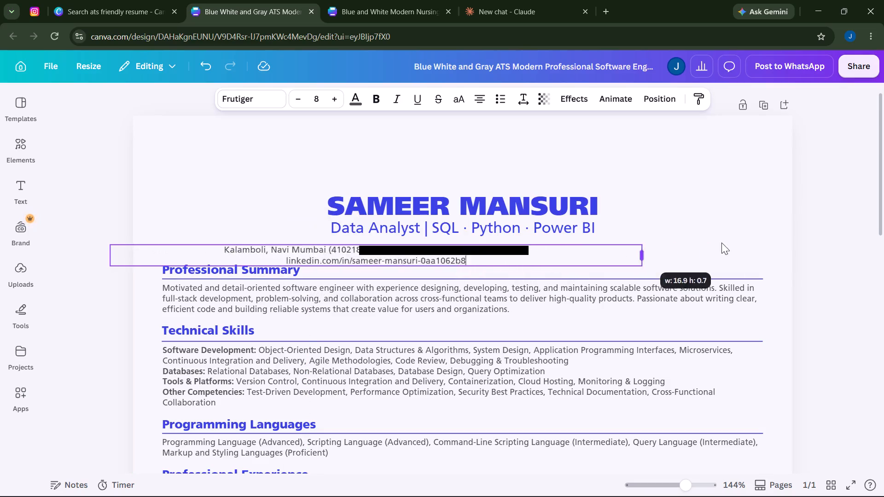
left_click_drag(721, 243, 826, 238)
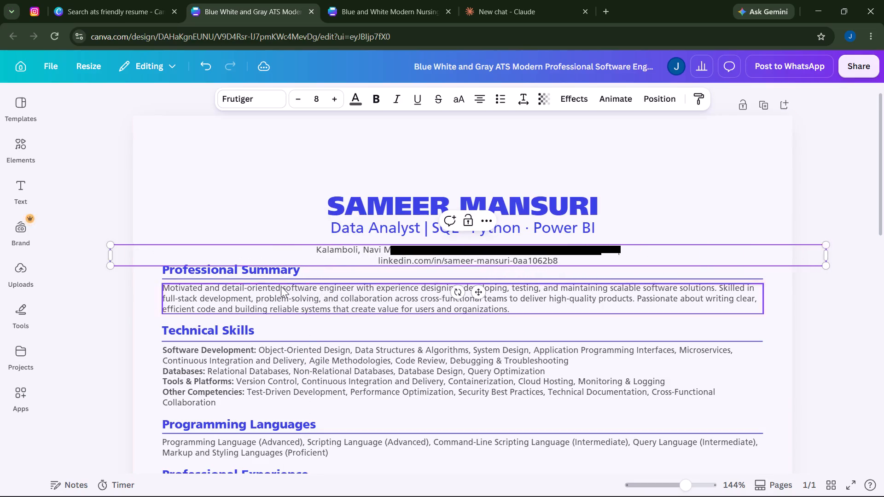
Join the LinkedIn link onto the first contact line, leaving a single space after the last separator.
left_click(370, 261)
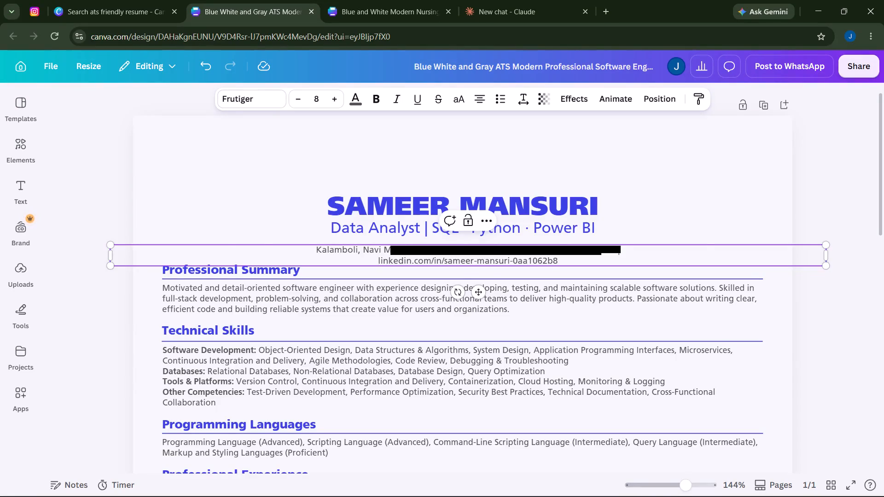
key("BackSpace")
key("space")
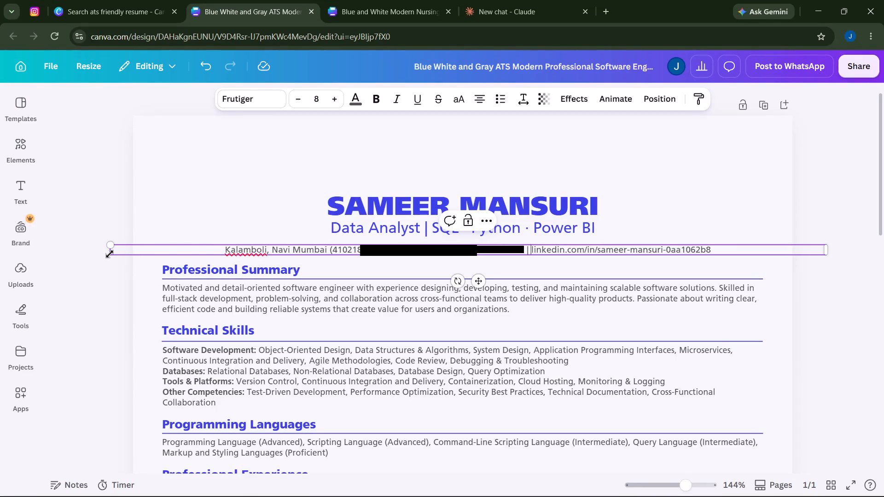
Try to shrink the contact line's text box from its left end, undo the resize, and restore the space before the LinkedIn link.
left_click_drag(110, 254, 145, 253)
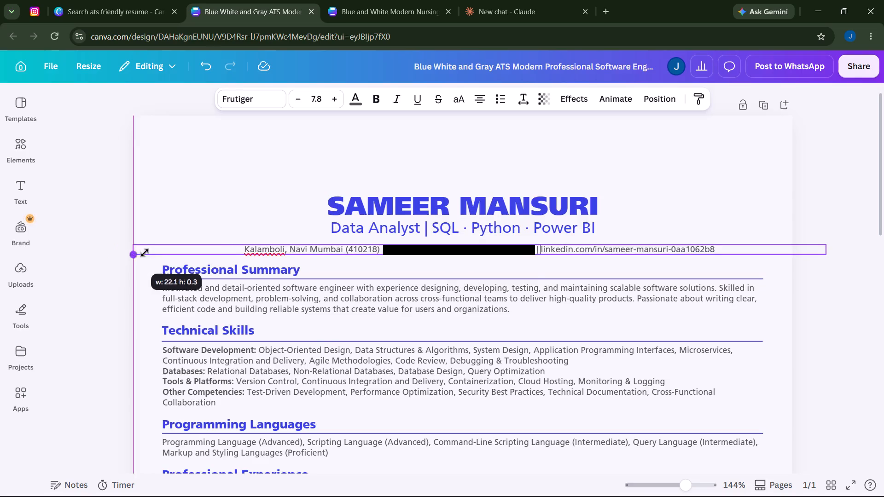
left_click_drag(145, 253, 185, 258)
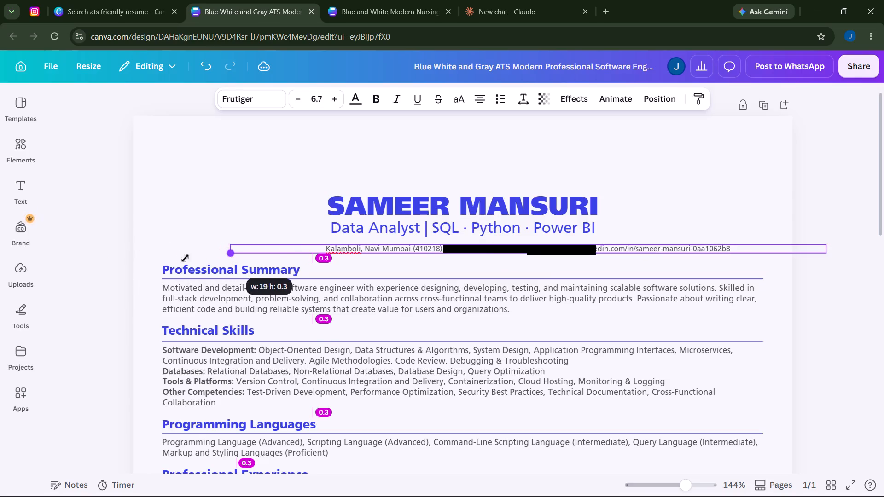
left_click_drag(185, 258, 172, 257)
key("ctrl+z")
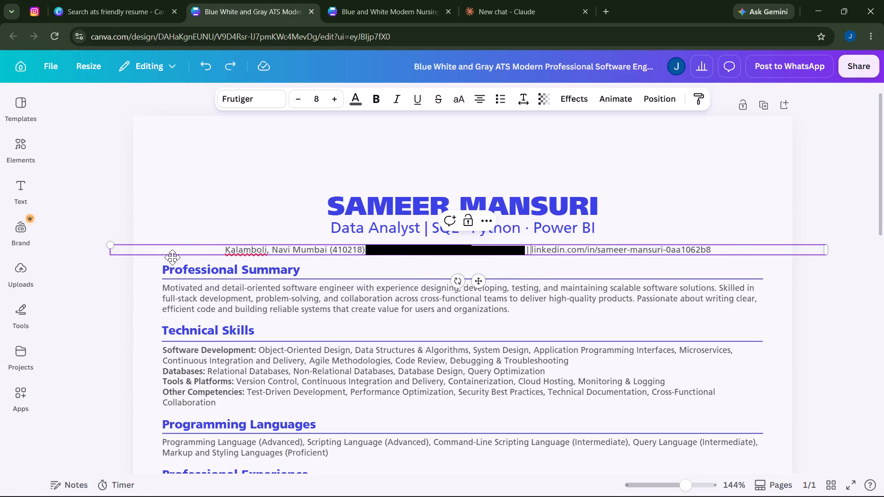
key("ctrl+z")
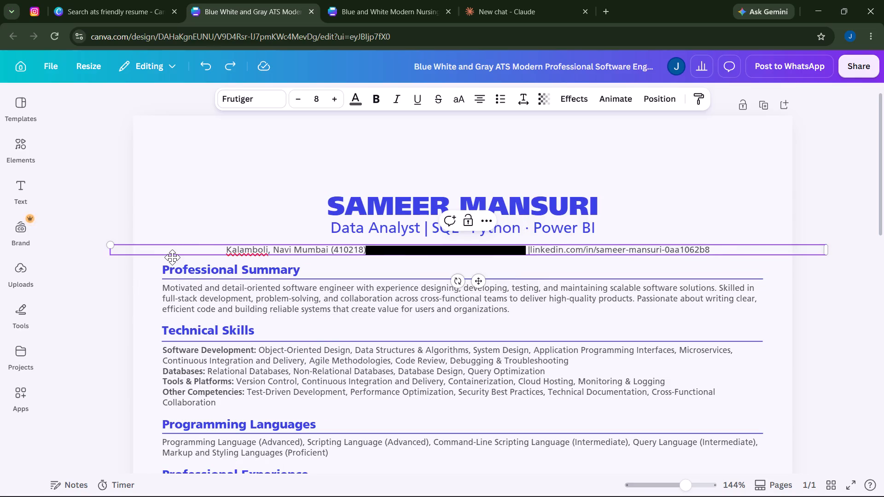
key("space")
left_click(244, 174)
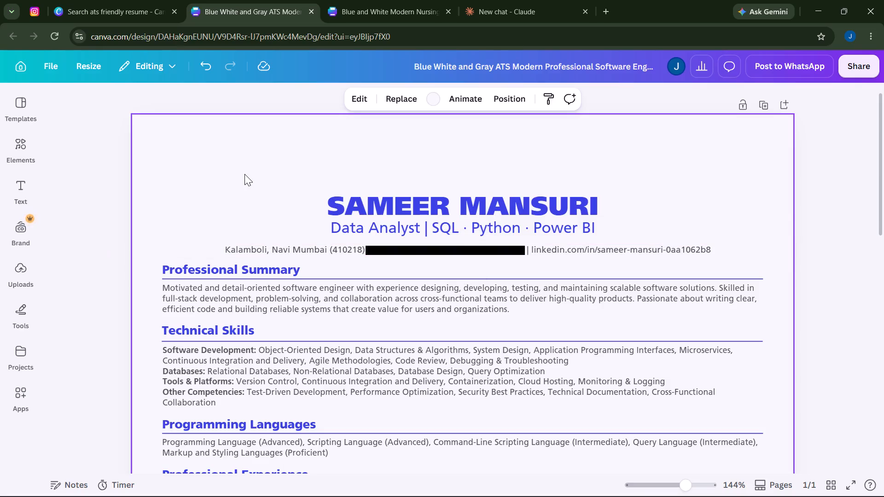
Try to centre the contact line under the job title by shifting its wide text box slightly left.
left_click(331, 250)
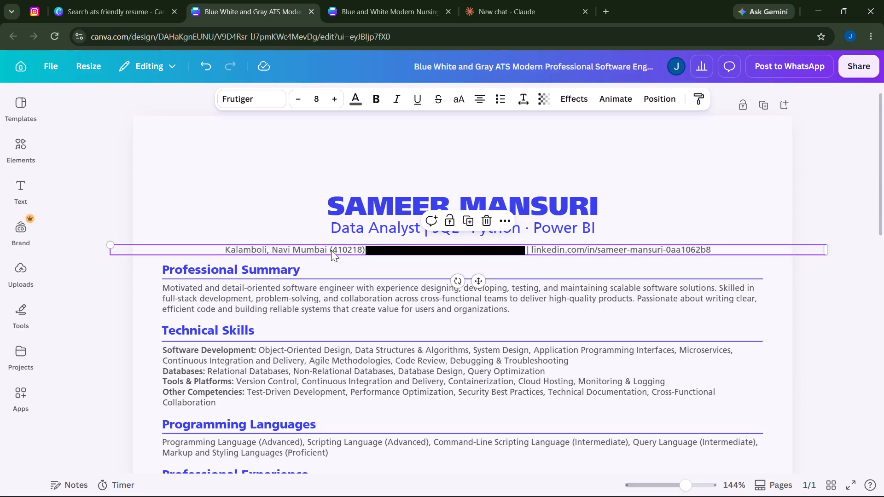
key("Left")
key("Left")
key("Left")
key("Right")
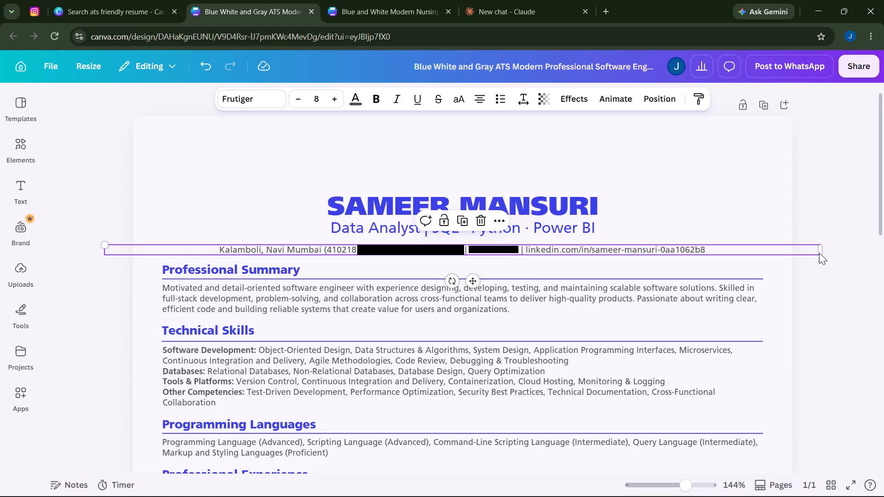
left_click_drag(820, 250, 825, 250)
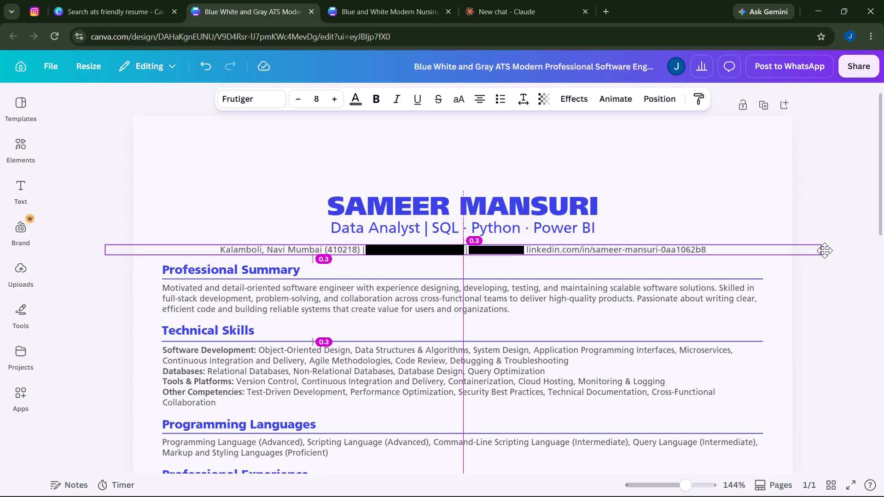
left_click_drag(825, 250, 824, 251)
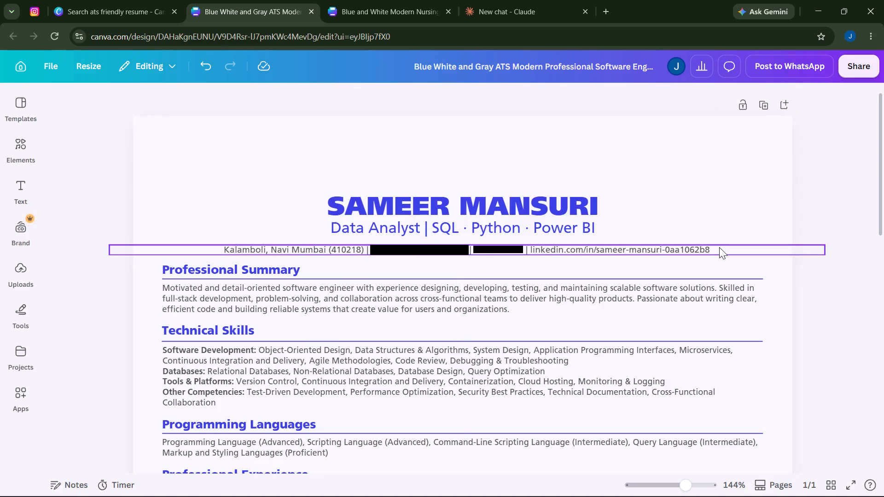
Narrow the contact line's text box from its right side until it fits the one-line text closely.
left_click(719, 247)
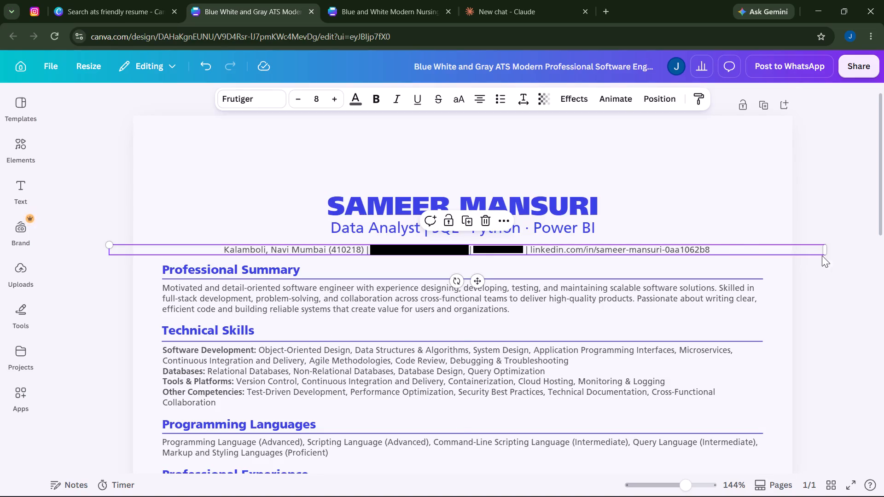
left_click_drag(826, 247, 821, 247)
left_click_drag(821, 247, 685, 260)
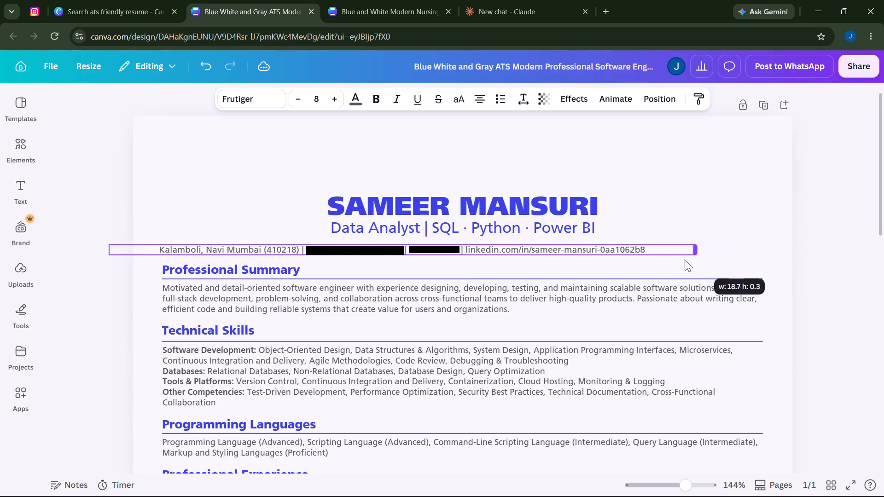
left_click_drag(685, 260, 618, 260)
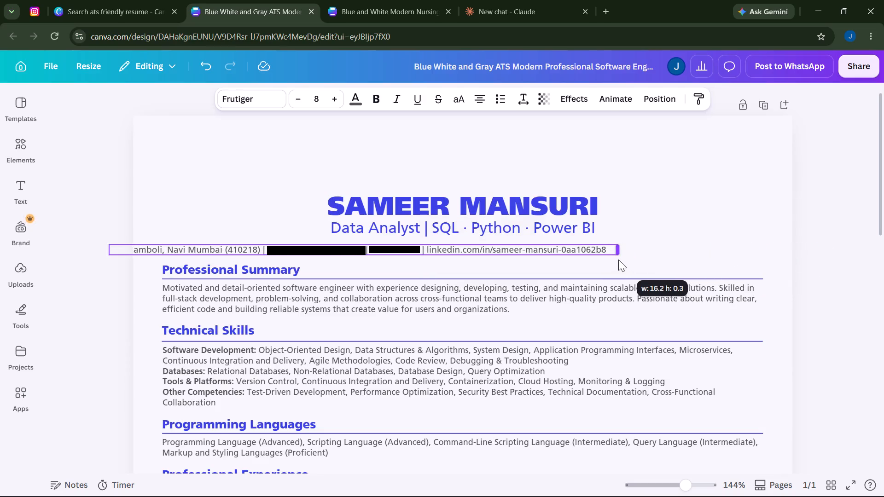
left_click_drag(618, 260, 599, 253)
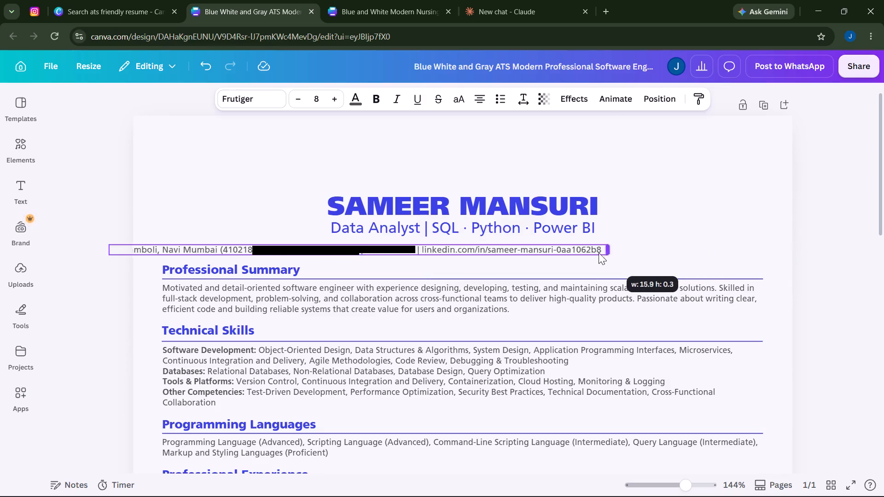
left_click_drag(599, 253, 601, 253)
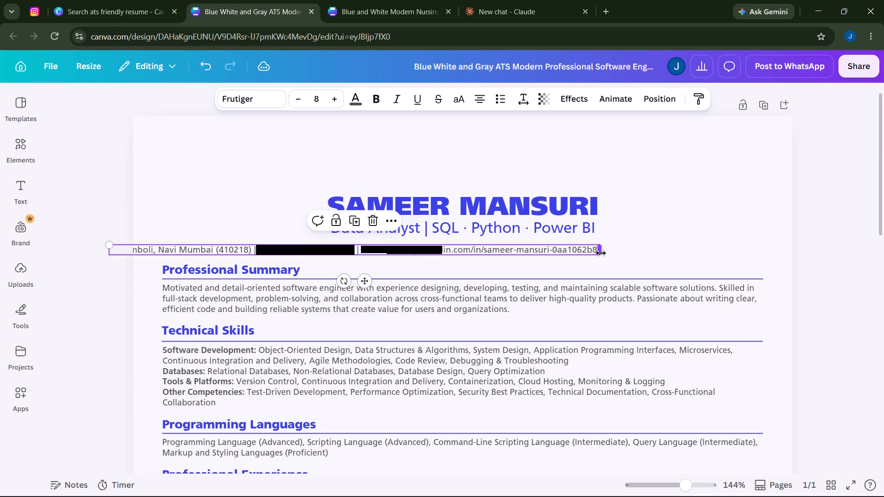
left_click(723, 211)
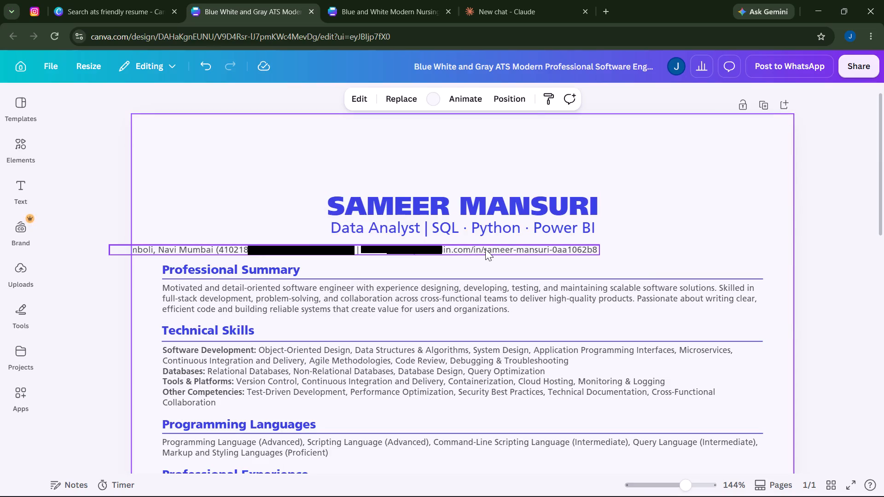
Move the contact line's text box rightwards until it is centred on the page beneath the job title.
left_click(485, 249)
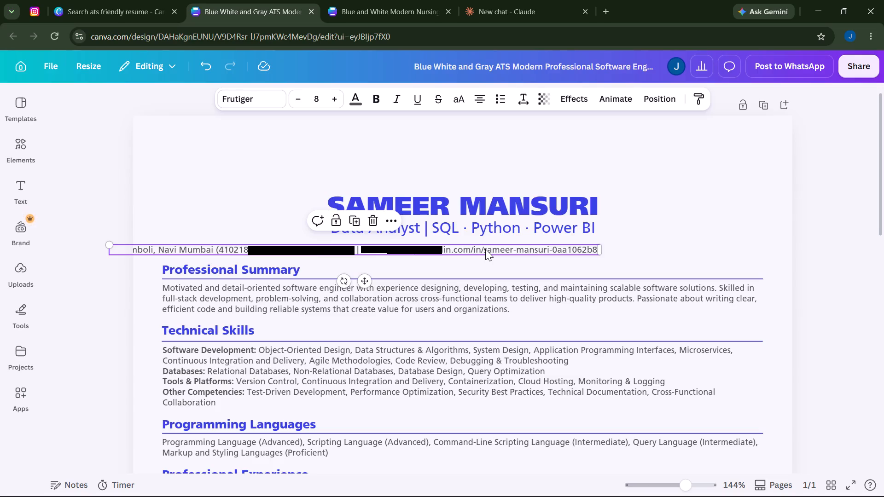
key("Right")
key("Right")
key("Right")
key("Right")
key("Right")
key("Right")
key("Right")
key("Right")
key("Right")
key("Right")
key("Right")
key("Right")
key("Right")
key("Right")
key("Right")
key("Right")
key("Right")
key("Right")
key("Right")
key("Right")
key("Right")
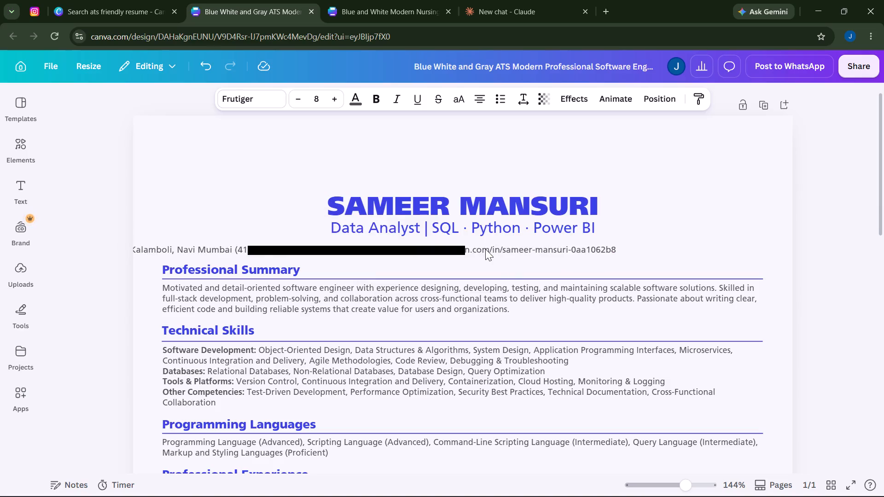
key("Right")
key("Right")
key("Right")
key("Right")
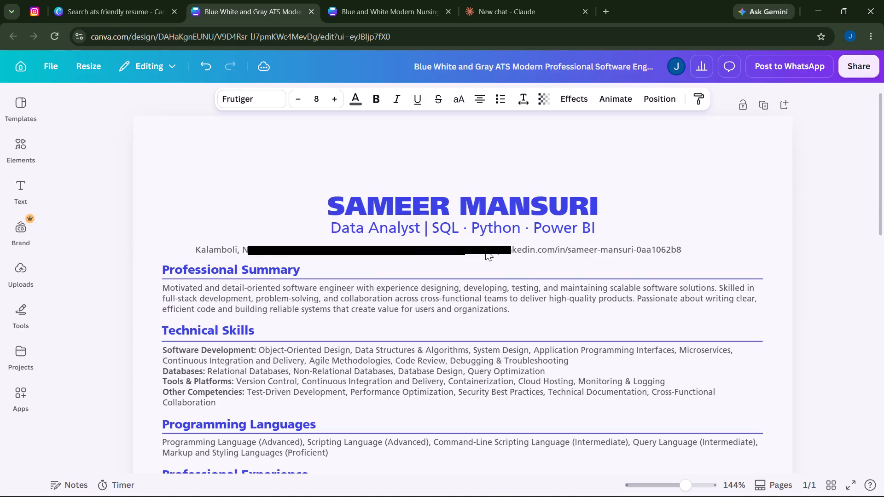
key("Right")
key("Right")
key("Right")
key("Right")
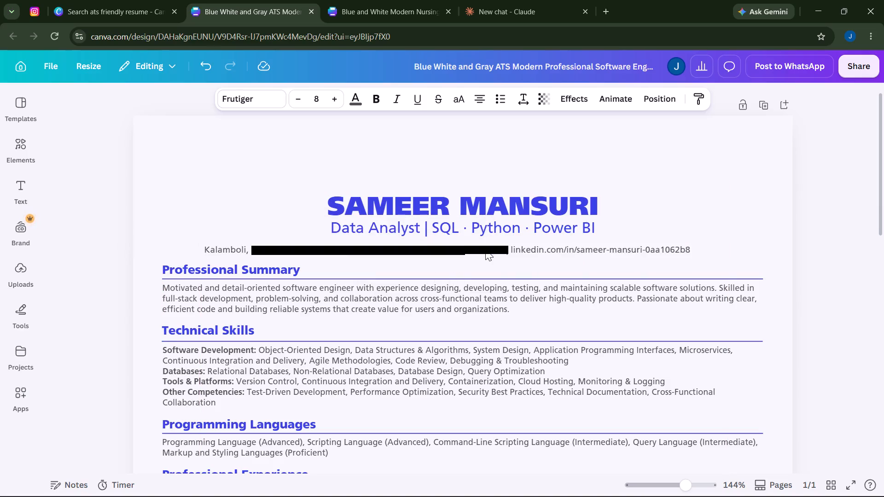
key("Right")
key("Right")
key("Right")
key("Right")
key("Right")
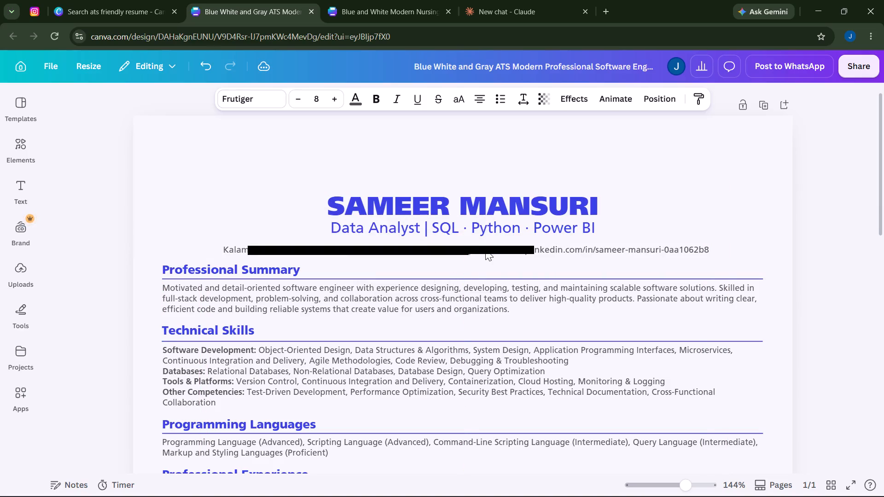
key("Left")
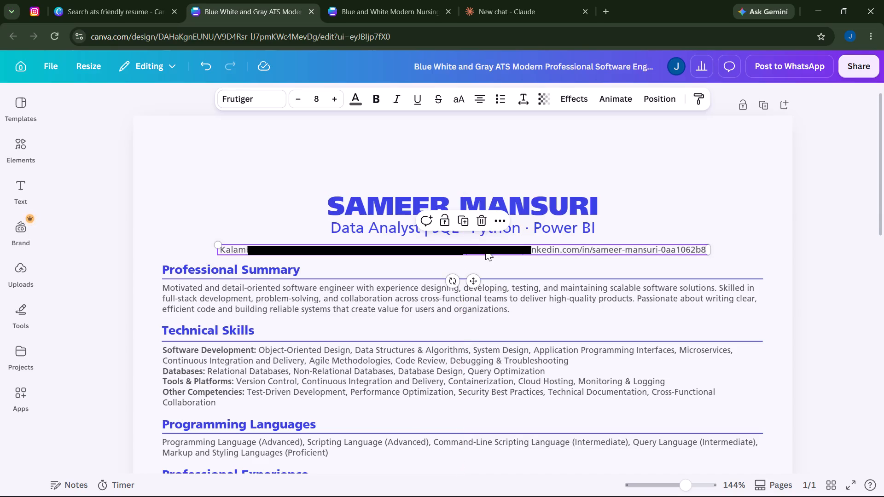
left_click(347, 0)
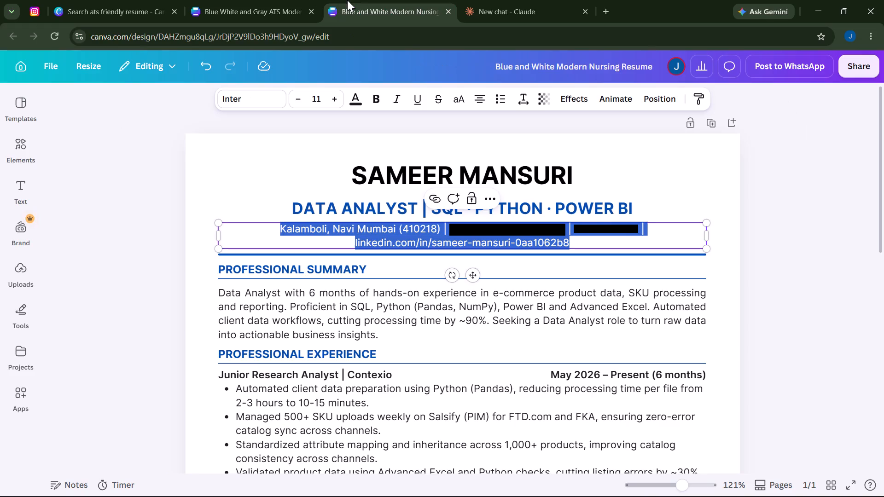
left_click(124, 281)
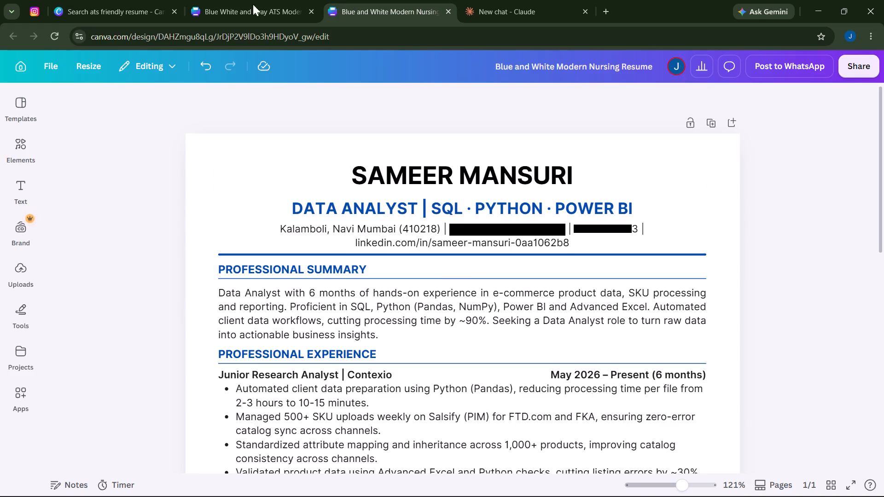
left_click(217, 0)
Switch to the resume document in Word and select the whole Professional Summary paragraph.
key("alt+Tab")
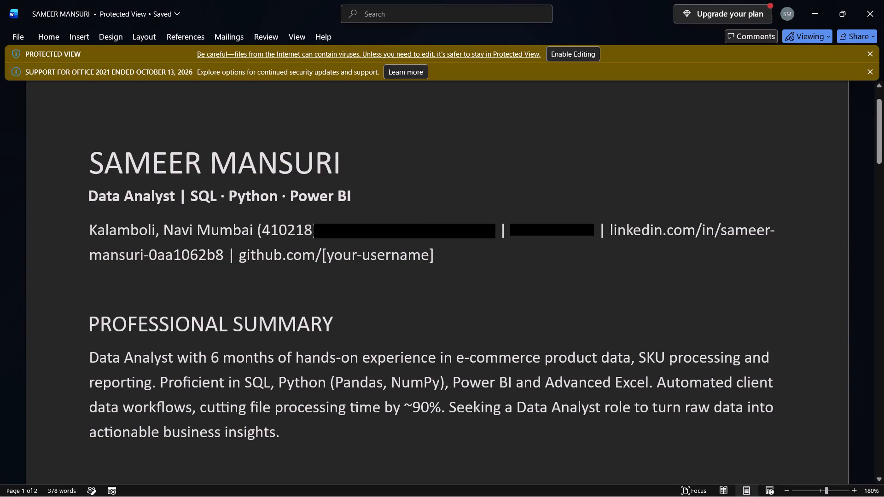
left_click_drag(91, 360, 208, 376)
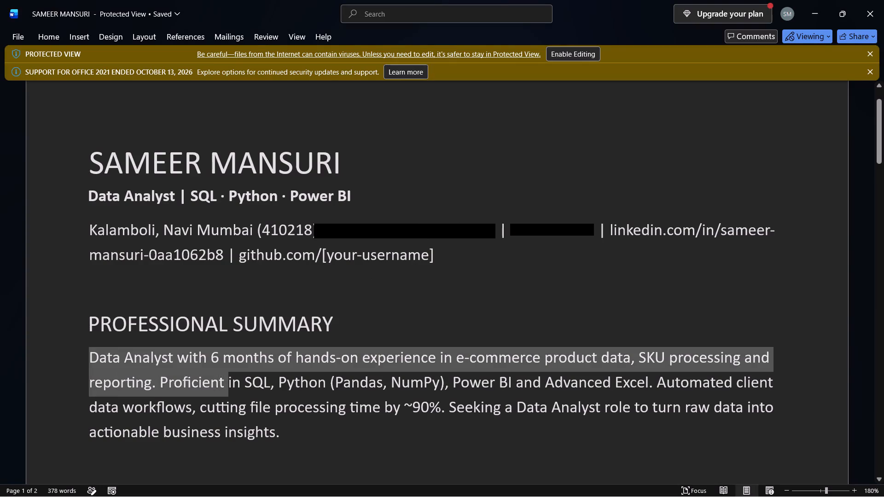
left_click_drag(208, 376, 297, 437)
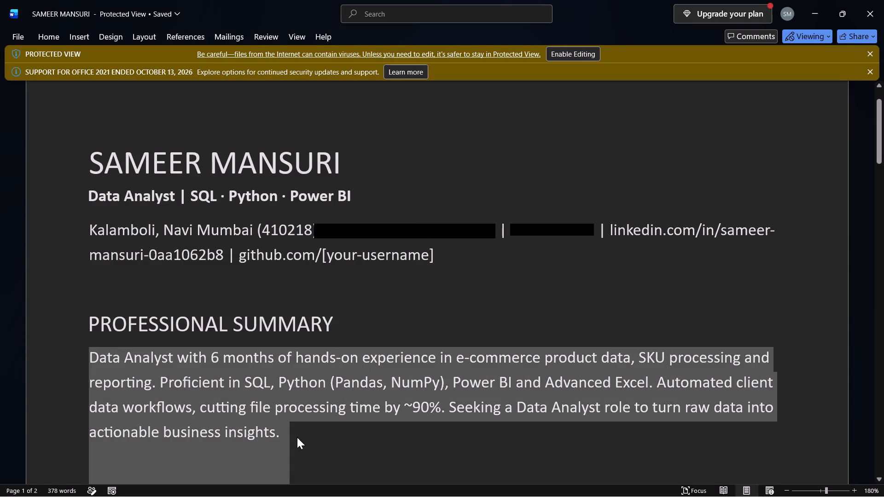
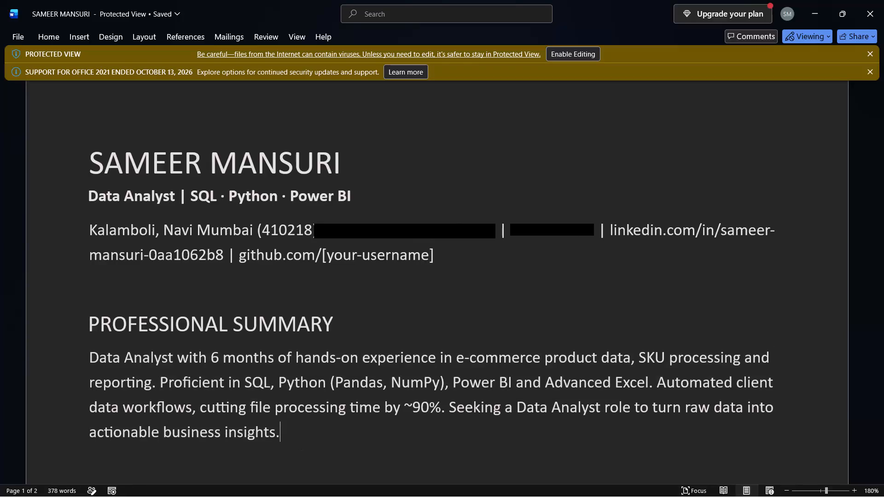
Copy the Professional Summary paragraph from Word into Canva's ATS template, replacing the placeholder summary and removing the trailing blank line.
left_click_drag(89, 352, 260, 423)
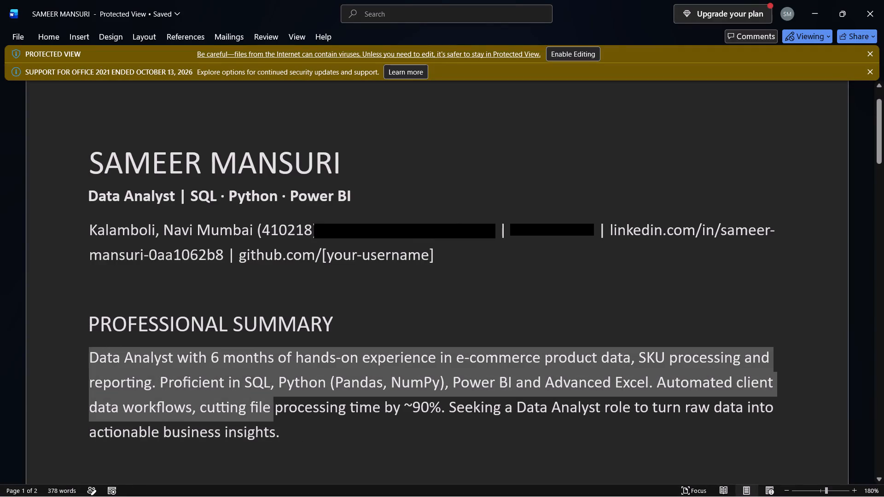
left_click_drag(260, 423, 285, 433)
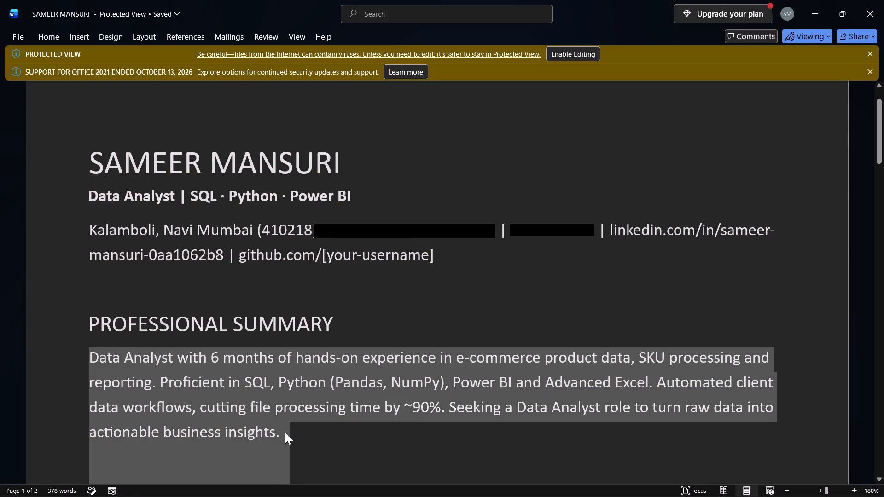
key("ctrl+c")
key("alt+Tab")
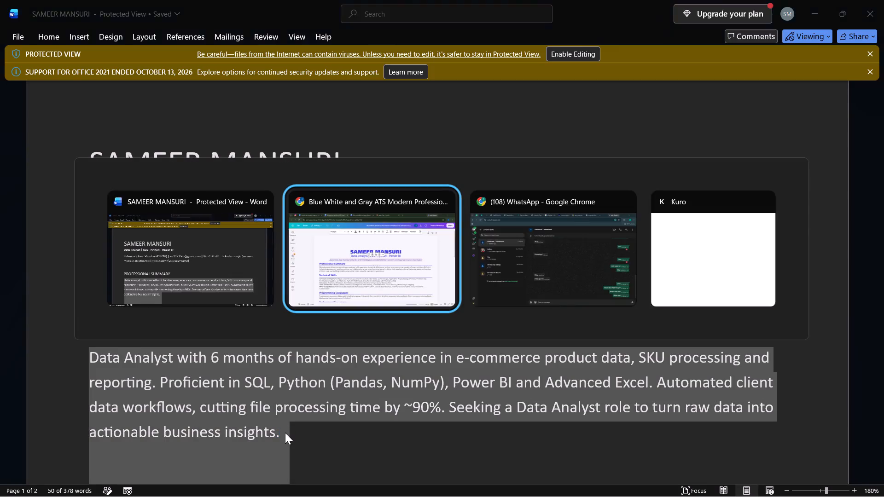
triple_click(272, 295)
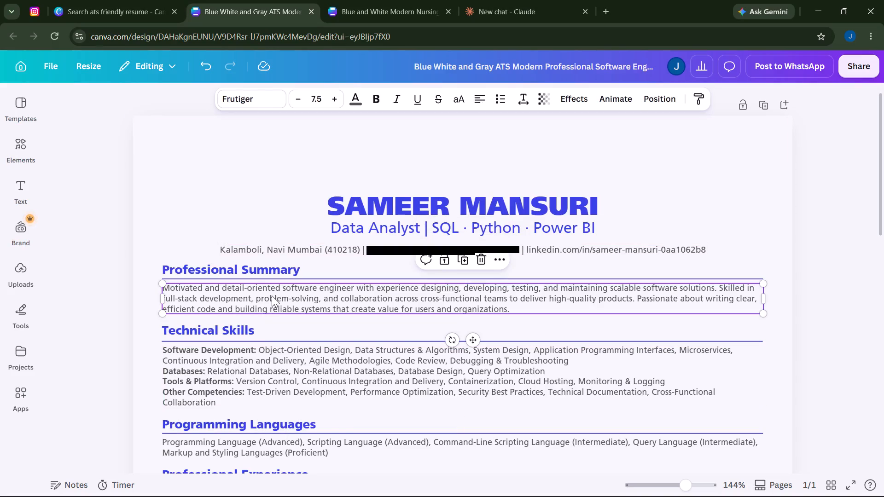
left_click(272, 295)
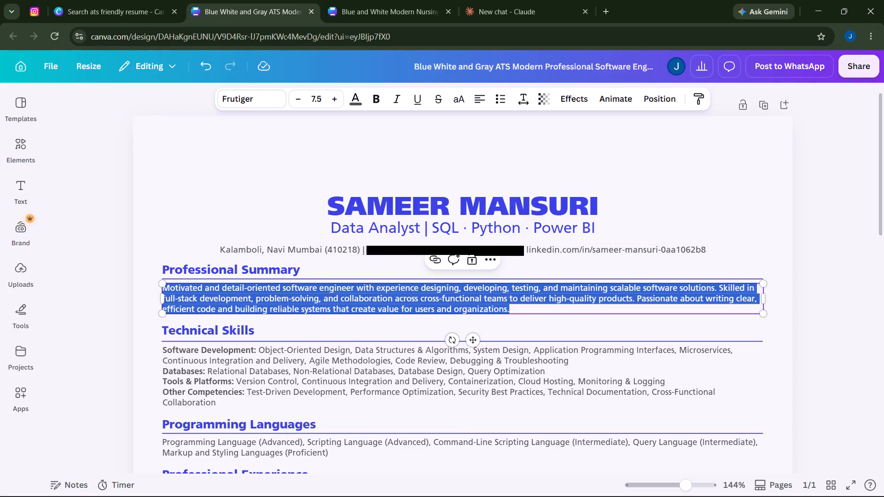
key("ctrl+v")
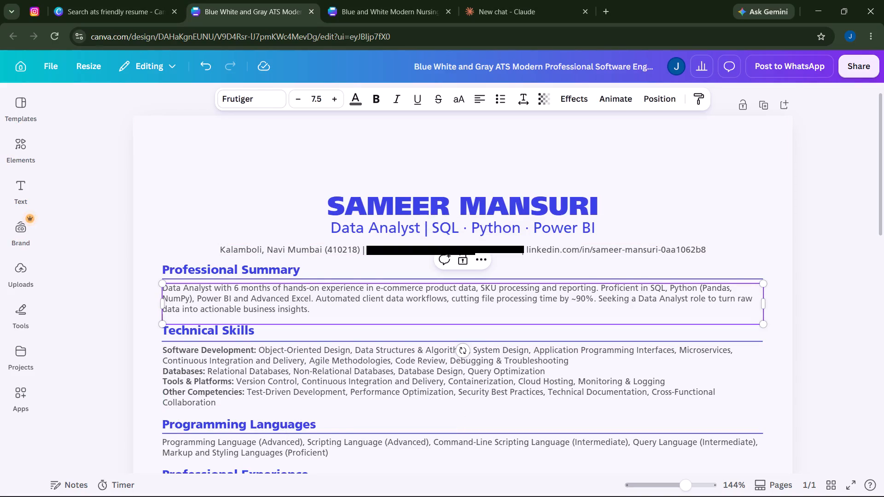
key("BackSpace")
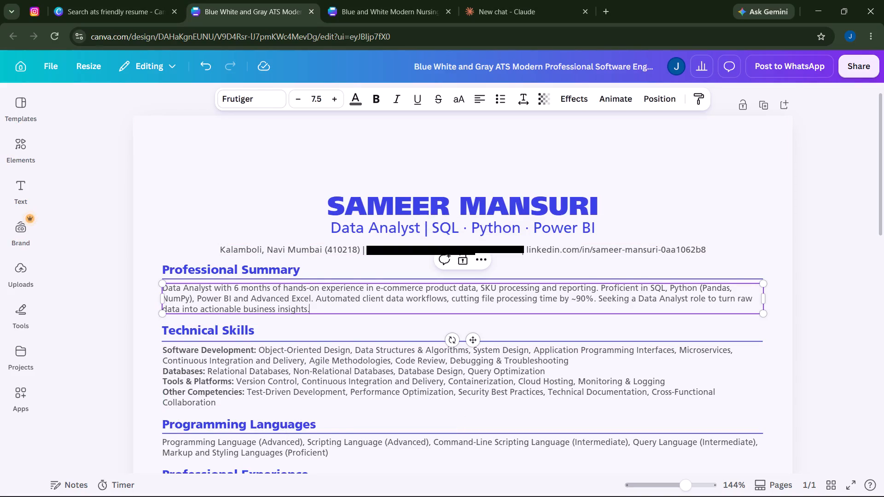
left_click(106, 171)
Look through the template's remaining sections, from Technical Skills down to Education, to see what content needs replacing.
scroll(318, 331, "down", 1)
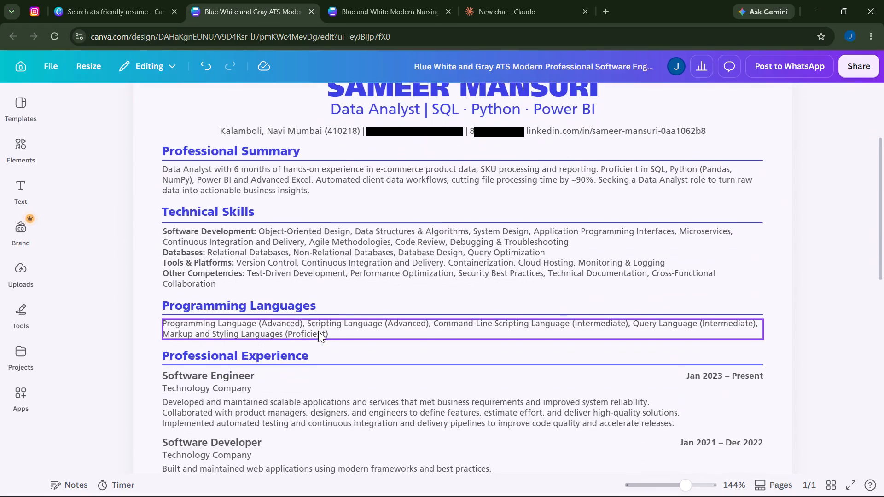
scroll(318, 331, "down", 2)
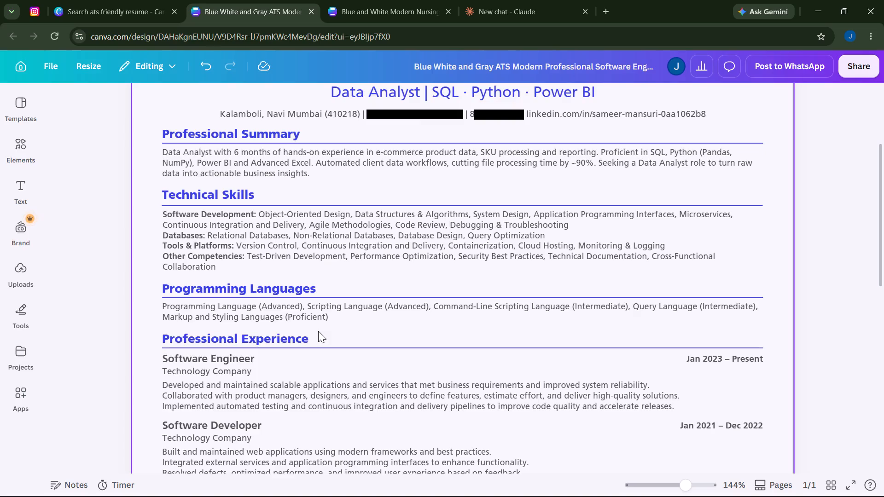
scroll(318, 331, "down", 4)
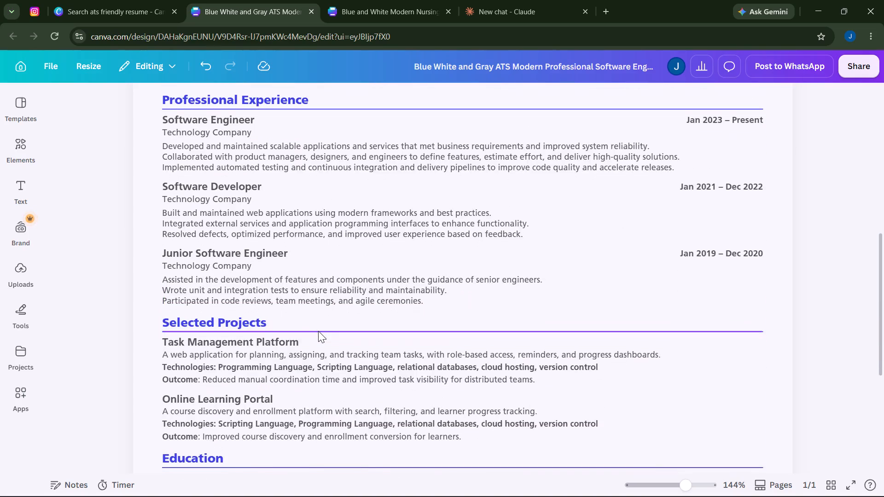
scroll(318, 331, "down", 2)
Switch to the Blue and White Modern Nursing Resume design and review its sections from the summary to Certifications & Languages.
left_click(355, 0)
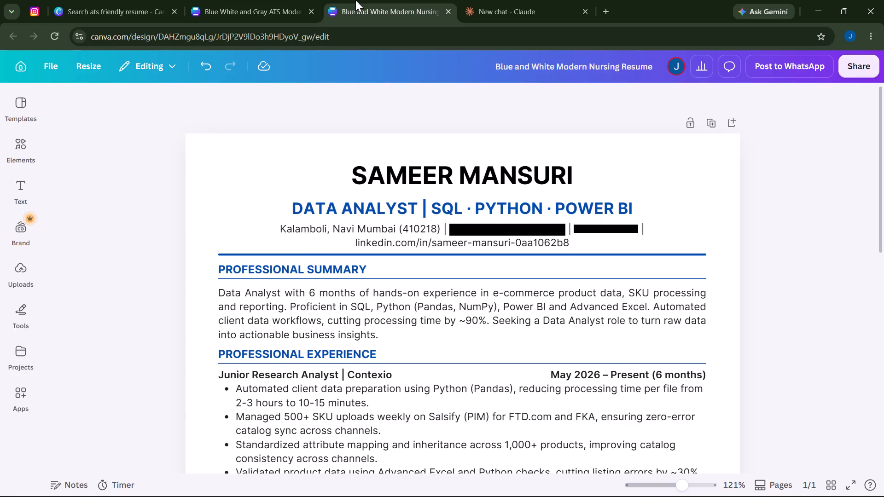
scroll(308, 252, "down", 5)
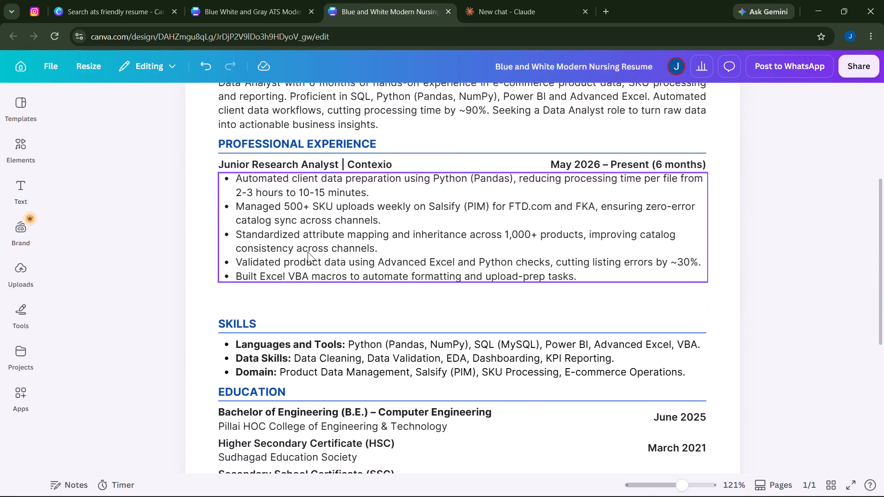
scroll(308, 252, "down", 1)
scroll(305, 348, "down", 1)
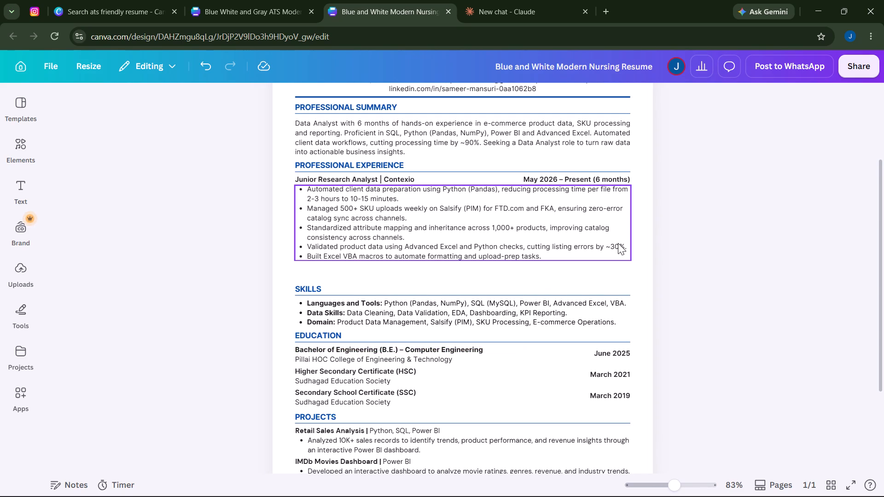
left_click(748, 234)
scroll(526, 251, "up", 2)
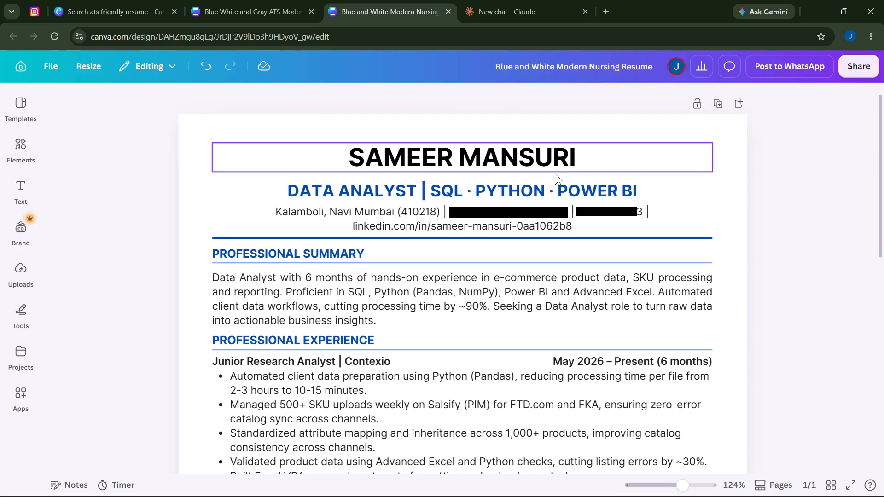
scroll(555, 173, "down", 2)
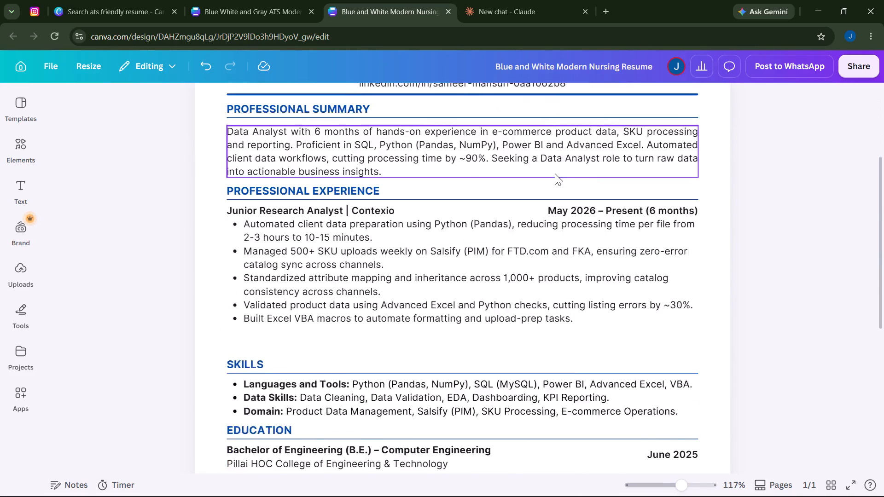
scroll(555, 173, "down", 1)
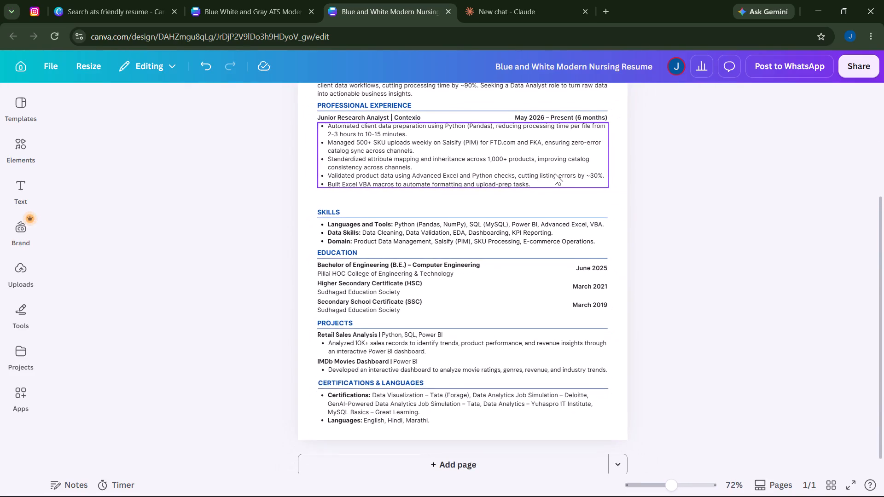
Move everything from the Skills heading through Certifications & Languages up together, closing the gap below Professional Experience to 0.2.
scroll(555, 173, "up", 1)
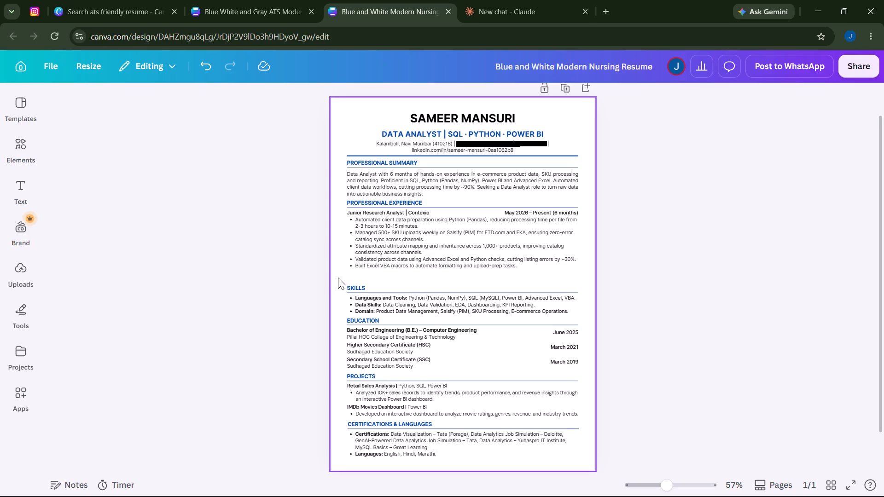
left_click_drag(339, 278, 486, 333)
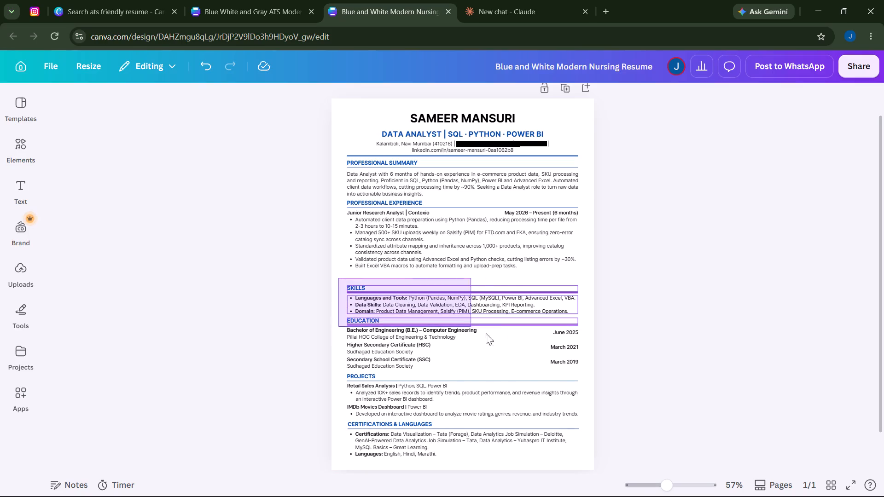
left_click_drag(486, 333, 504, 341)
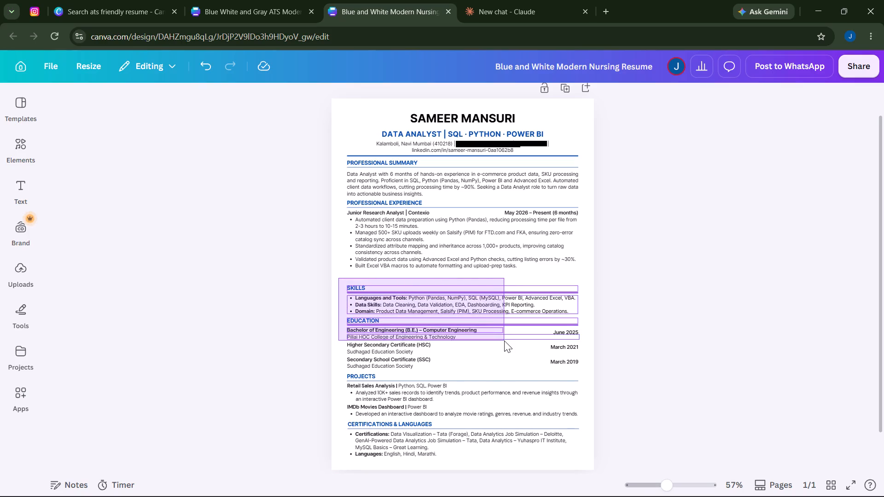
left_click_drag(504, 341, 525, 352)
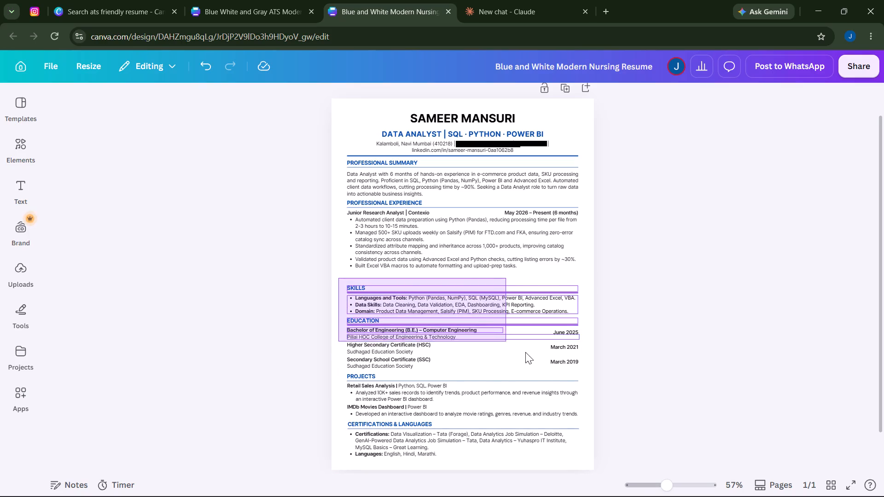
left_click_drag(525, 352, 575, 461)
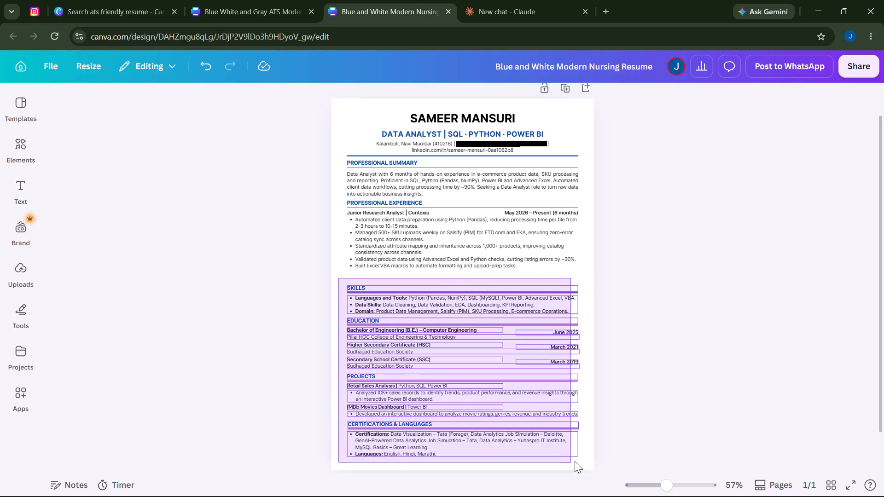
left_click_drag(575, 461, 587, 466)
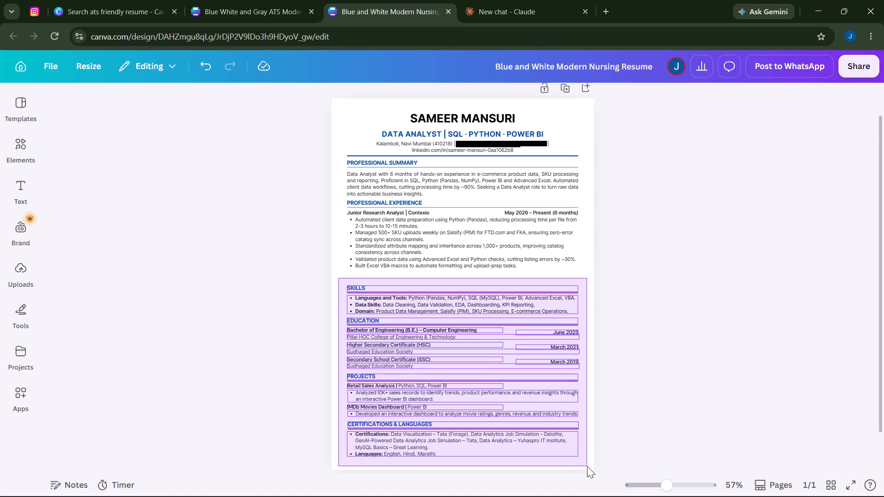
left_click_drag(587, 466, 588, 466)
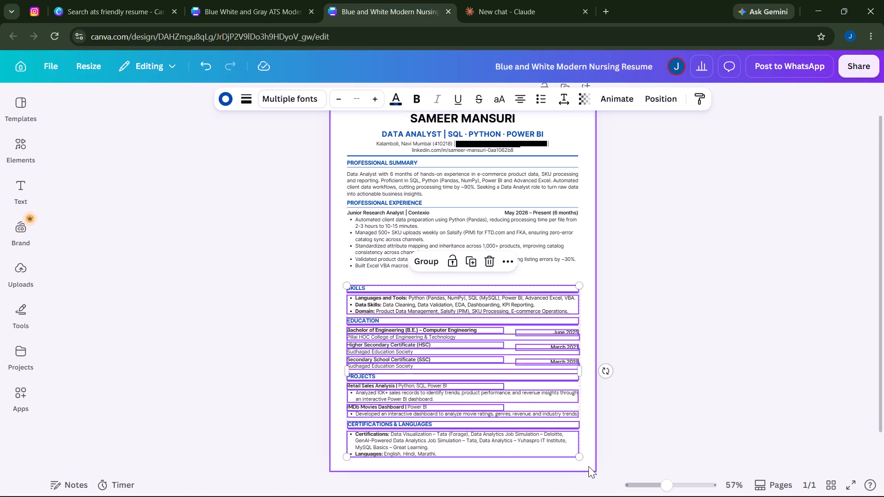
key("Up")
key("Up")
key("Up")
key("Up")
key("Up")
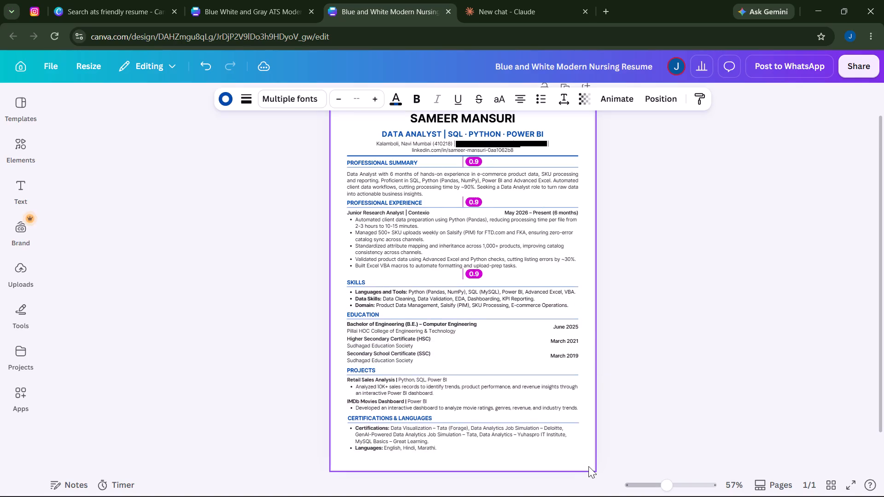
key("Up")
key("Up")
key("Up")
key("Up")
key("Up")
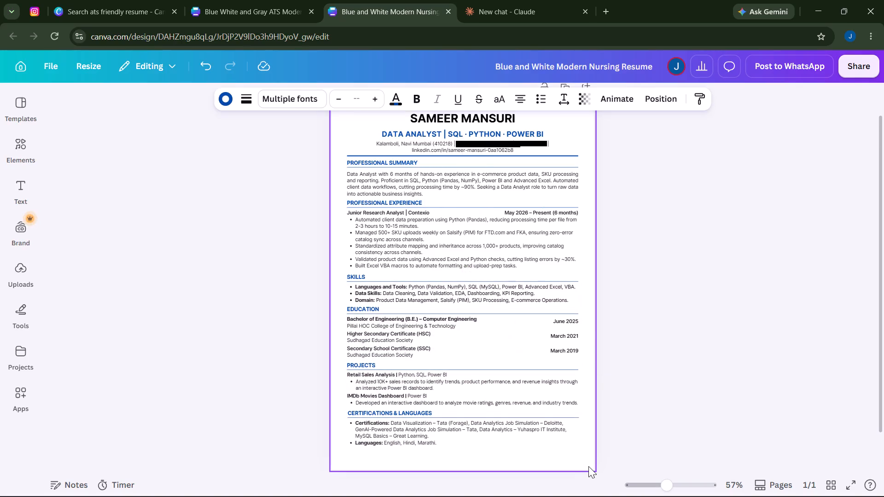
key("Up")
key("Up")
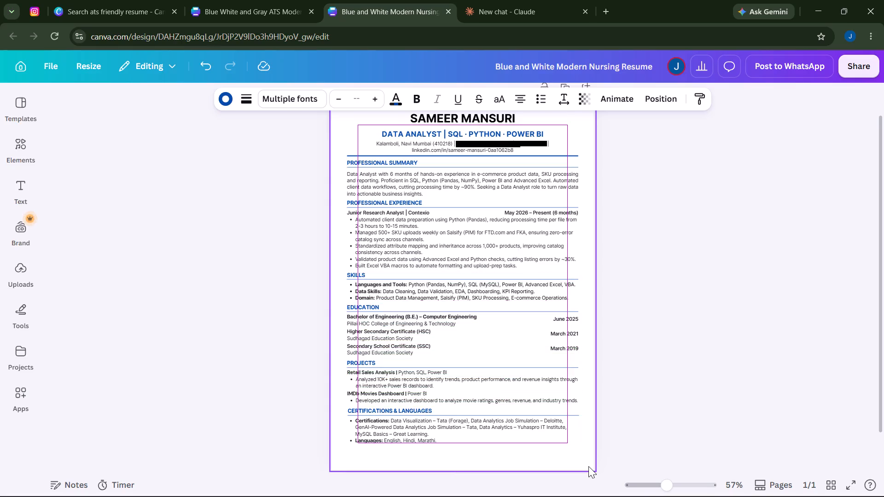
key("Down")
key("Up")
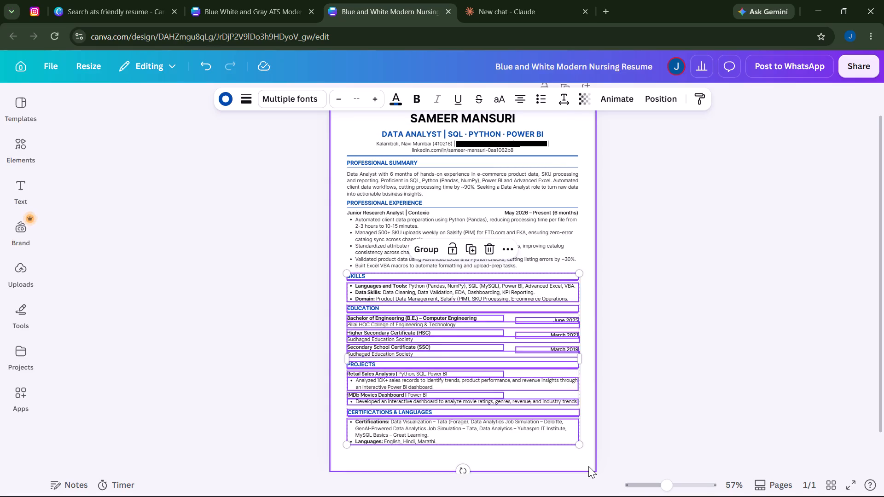
key("Up")
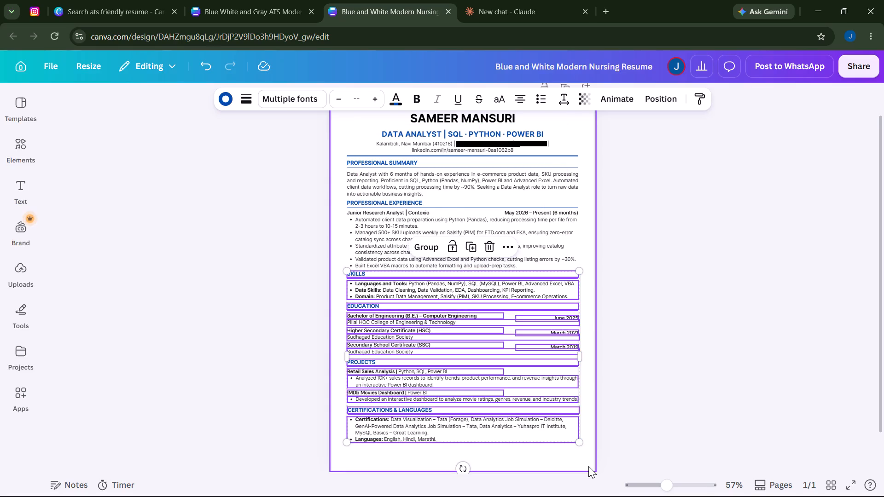
key("Down")
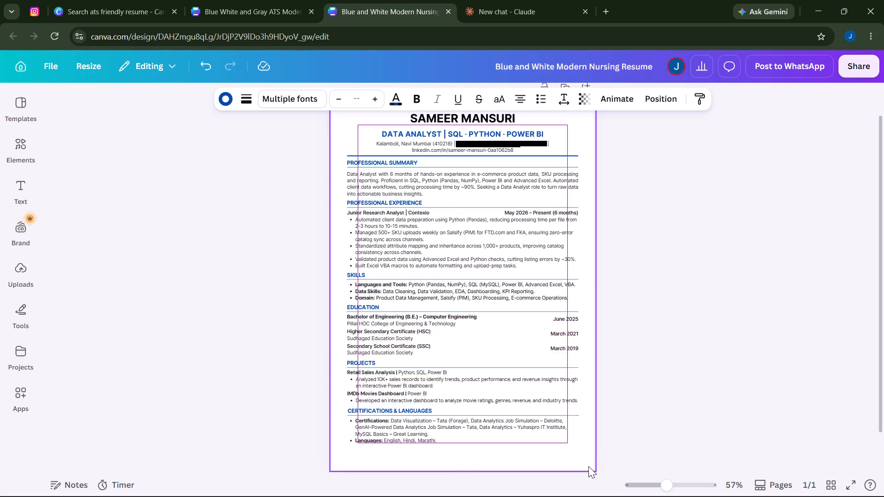
key("Up")
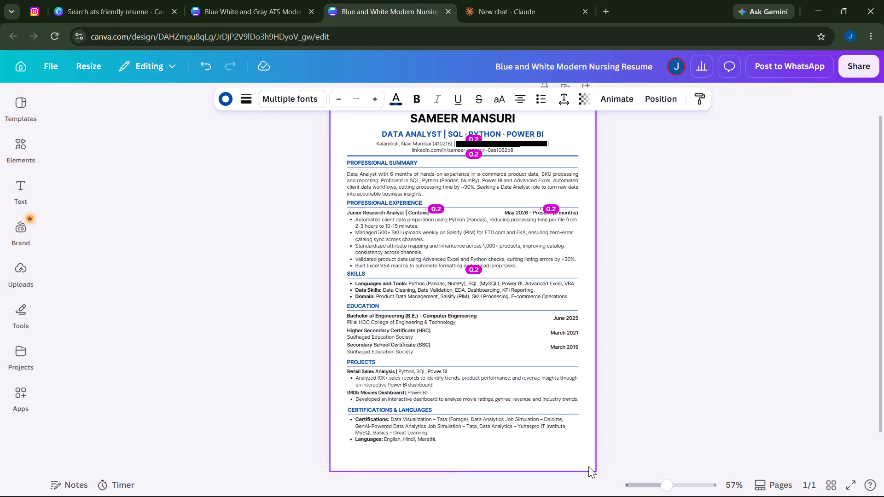
left_click(729, 214)
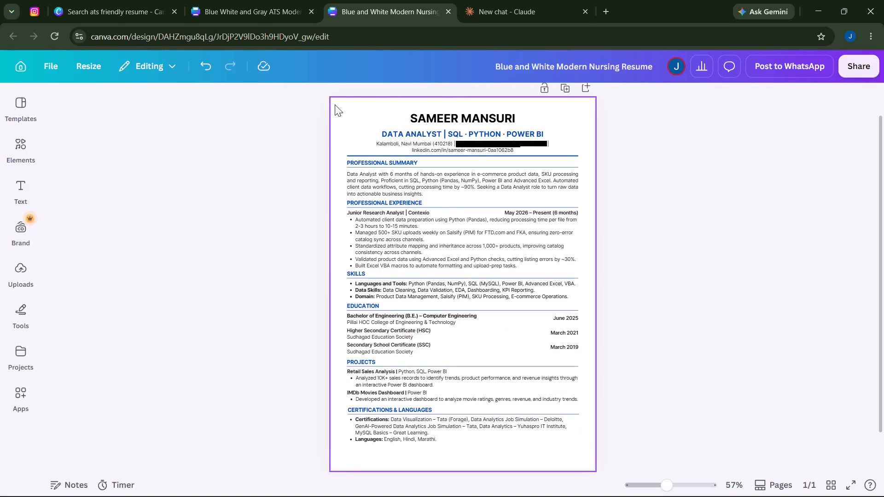
Select all the resume content and shift it down together slightly to balance the page's top and bottom margins.
left_click_drag(336, 103, 593, 477)
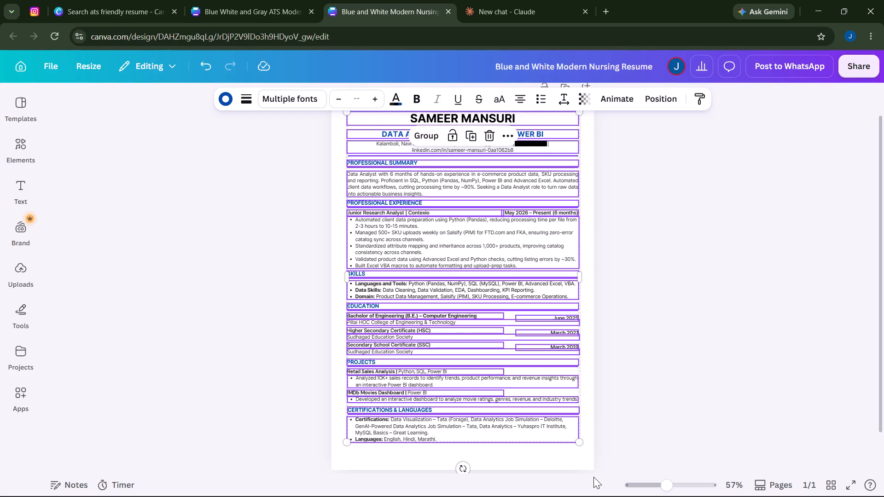
key("Down")
key("Down")
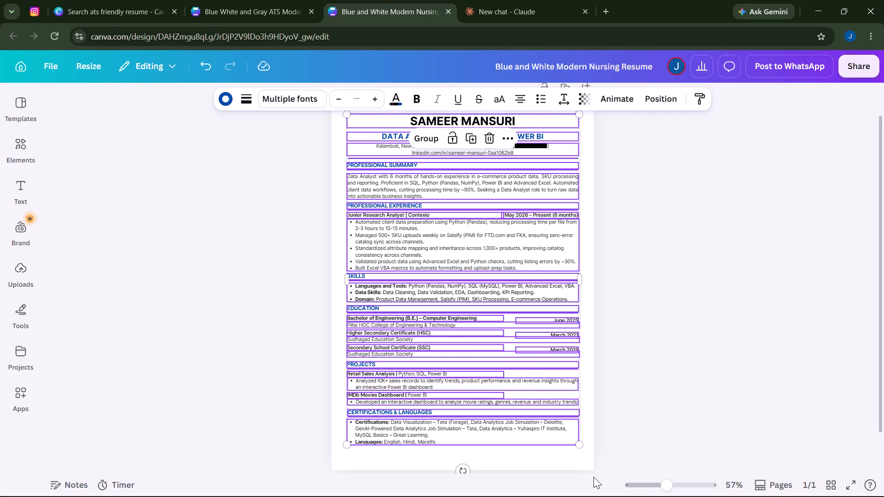
key("Down")
key("Down")
key("Down")
key("Up")
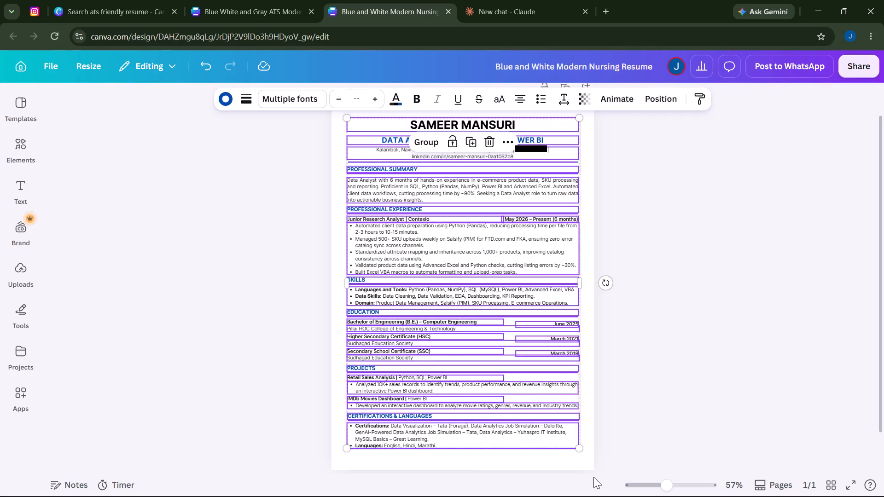
key("Down")
key("Down")
key("Down")
key("Down")
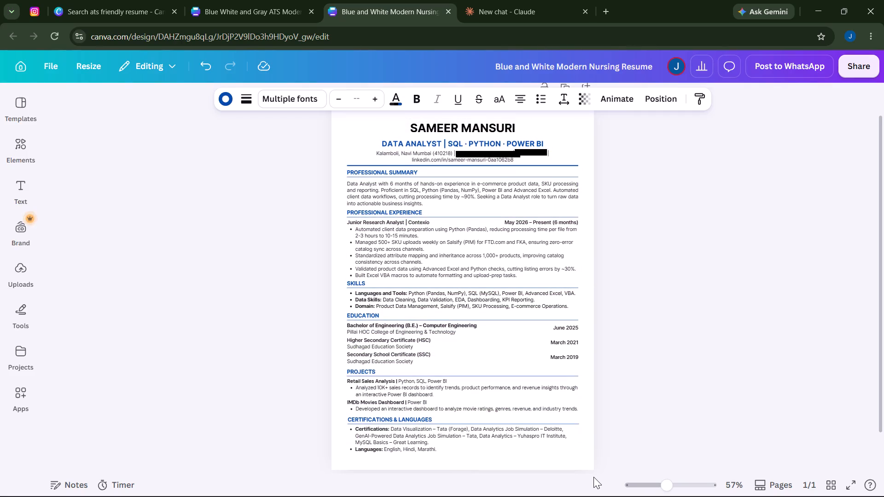
key("Up")
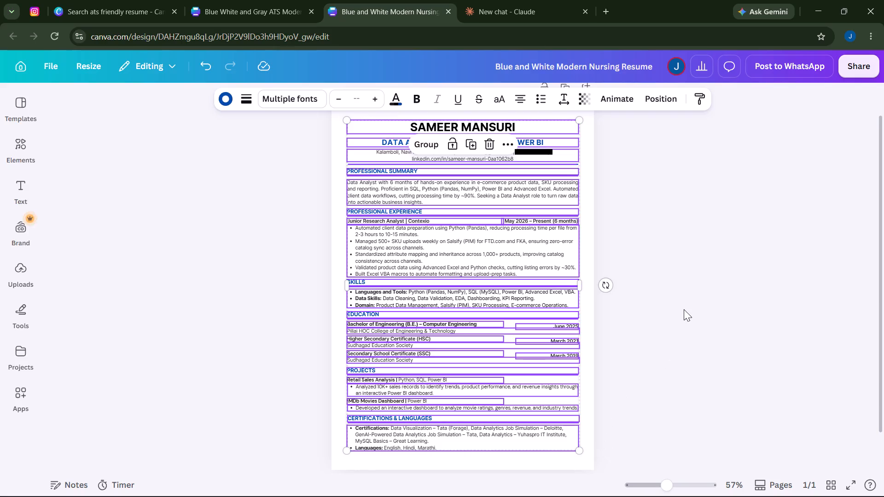
left_click(684, 309)
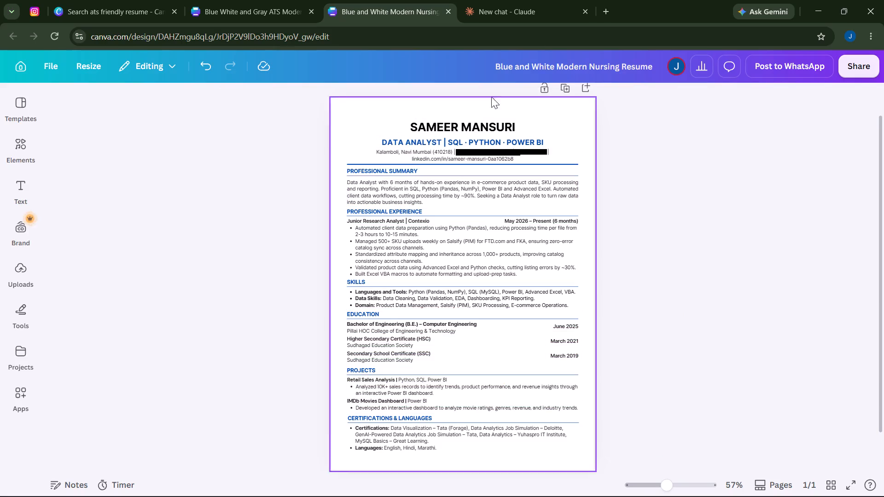
Nudge the name heading up slightly to widen the gap above the Data Analyst title line.
left_click(472, 120)
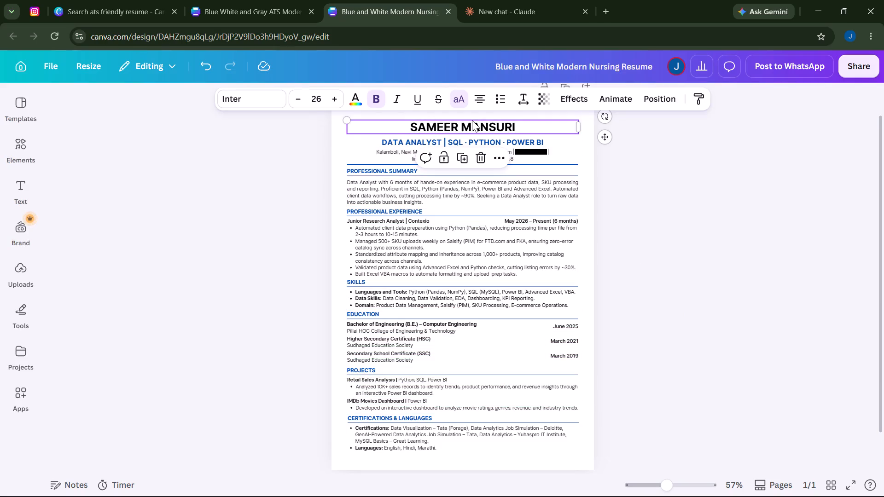
key("Up")
key("Up")
key("Up")
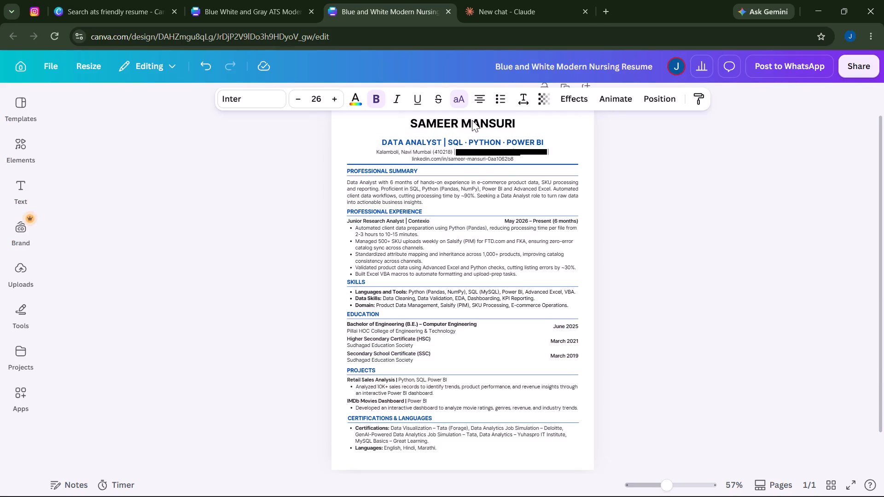
key("Down")
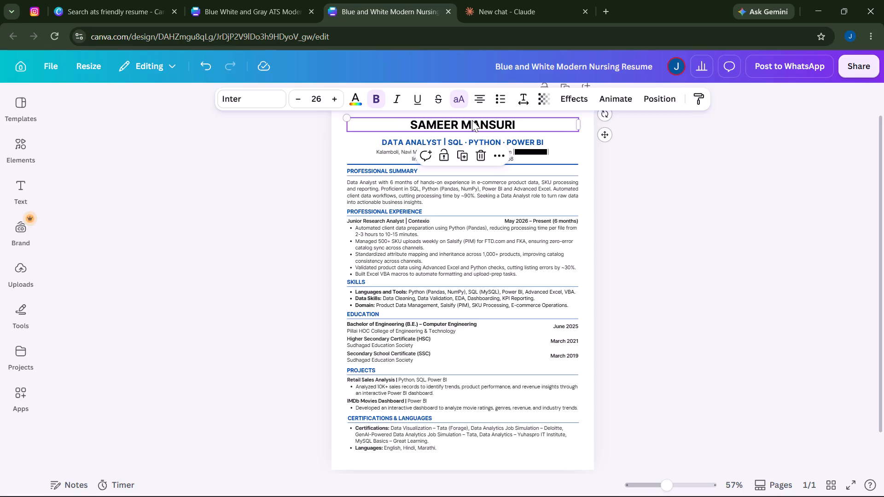
Review the resume layout up close, from the Data Analyst title line through Skills, Education and Projects to the Certifications & Languages heading.
left_click(660, 201)
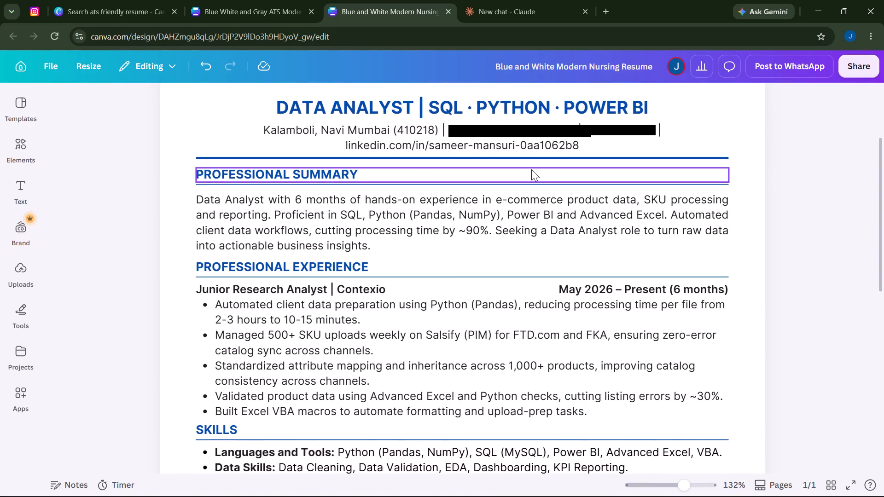
scroll(531, 169, "down", 1)
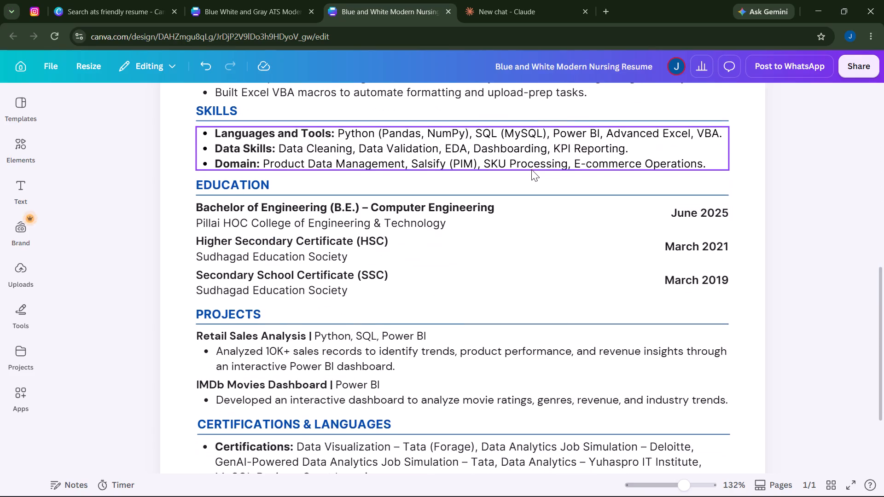
scroll(531, 169, "down", 2)
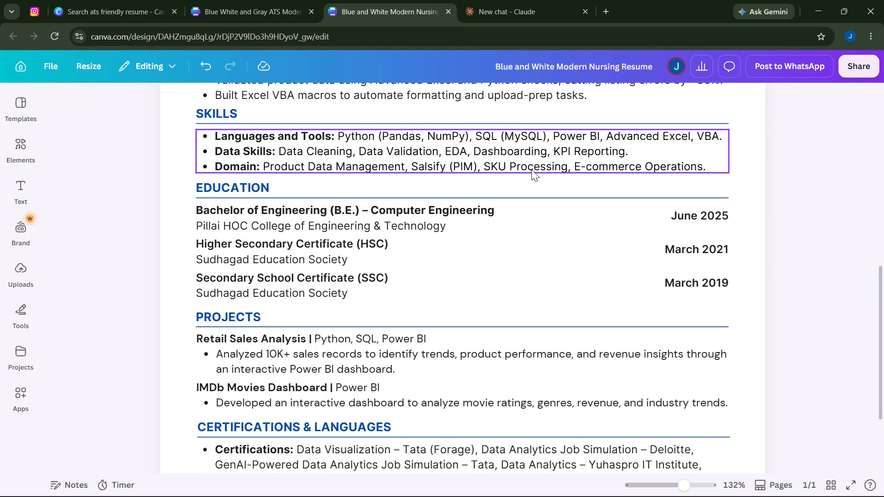
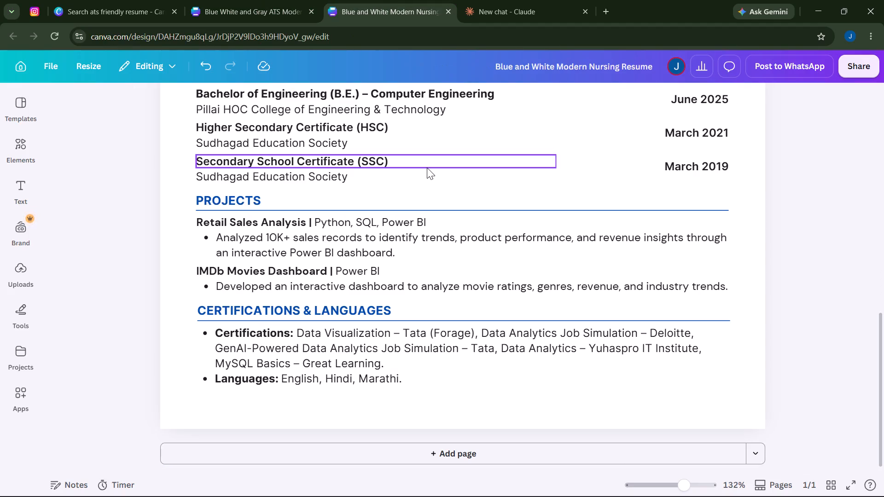
Switch from the resume design to the open WhatsApp window.
key("alt+Tab")
key("alt+Tab")
key("alt+Tab")
key("alt+Tab")
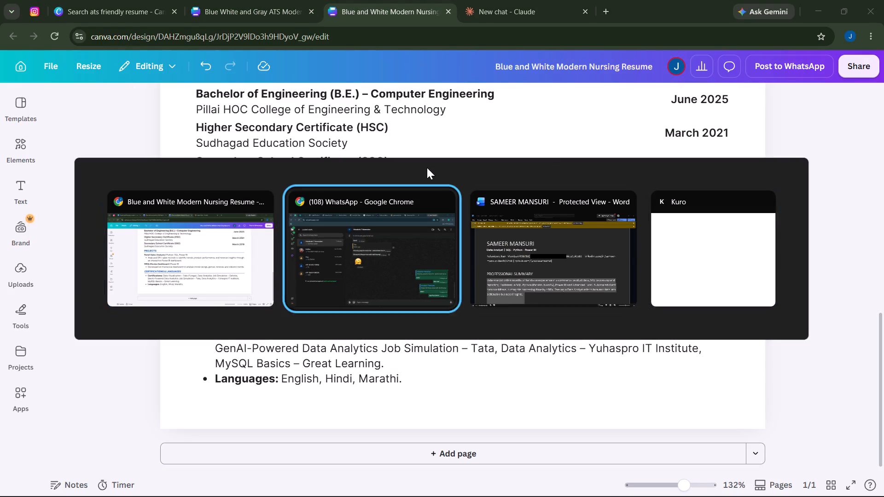
Switch to the Word resume document and read through its Professional Experience and Skills sections as reference.
key("alt+Tab")
key("alt+Tab")
scroll(390, 371, "down", 3)
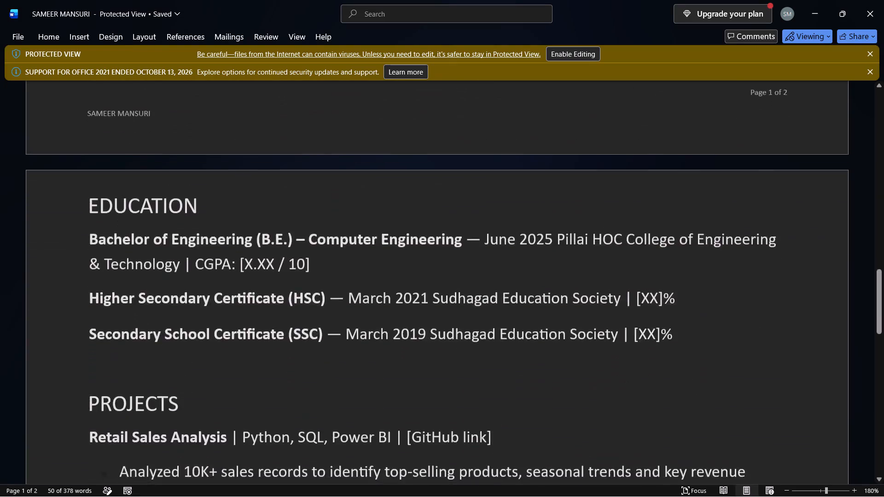
scroll(390, 371, "up", 11)
scroll(390, 371, "down", 1)
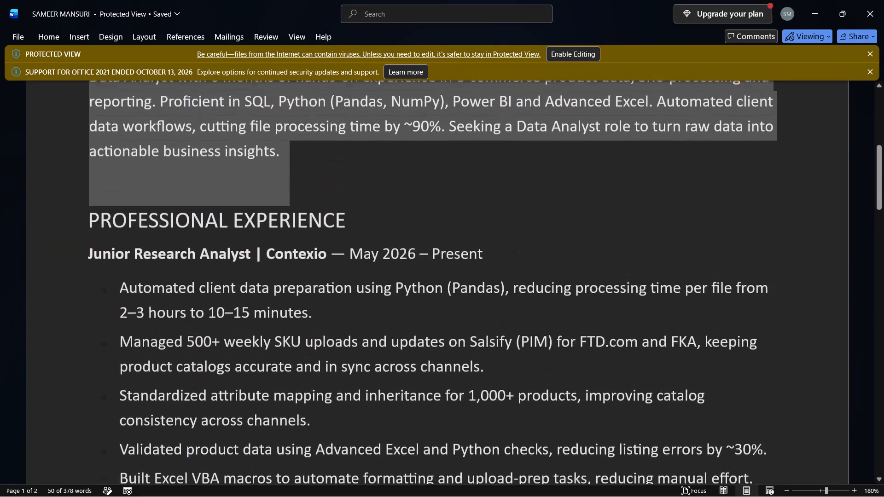
scroll(390, 371, "down", 2)
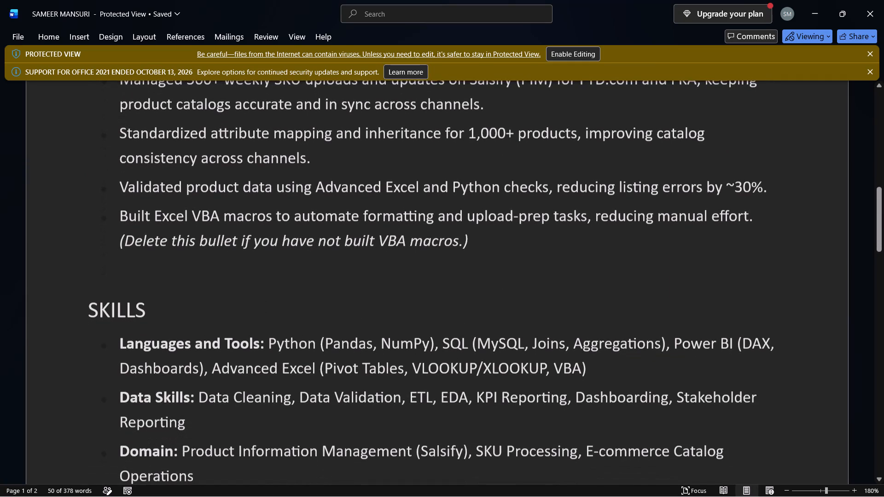
scroll(390, 371, "down", 3)
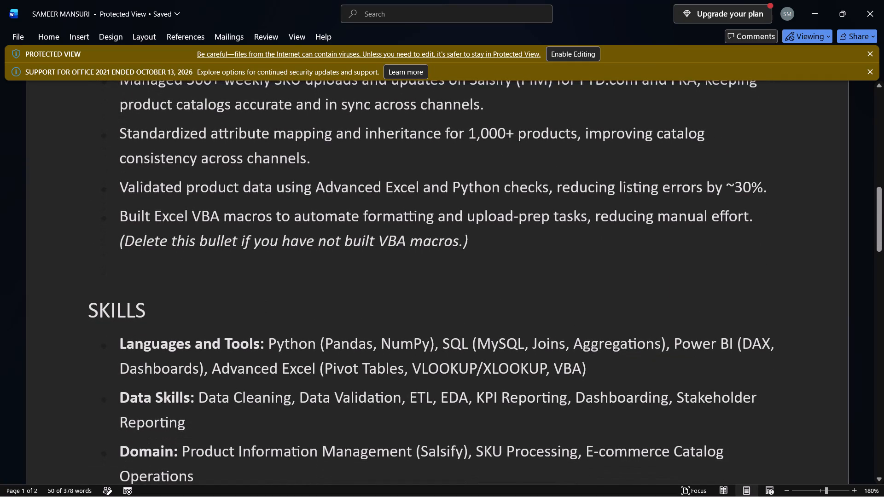
scroll(390, 371, "down", 4)
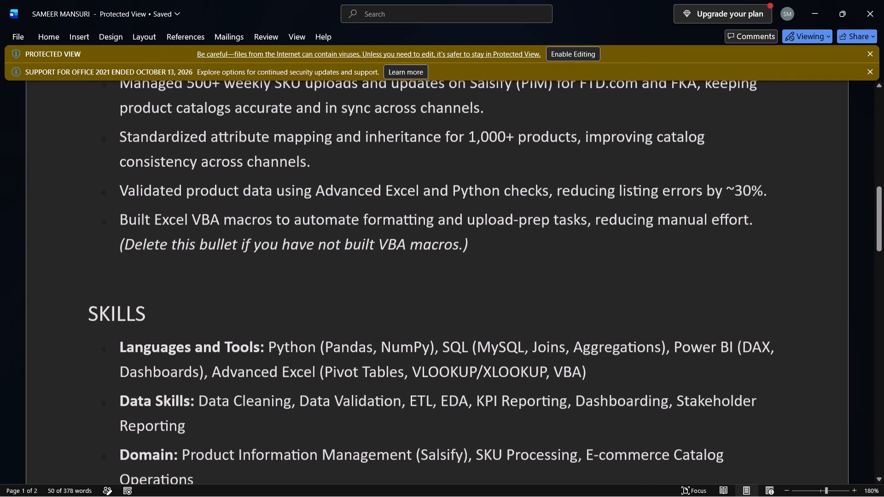
scroll(390, 371, "down", 2)
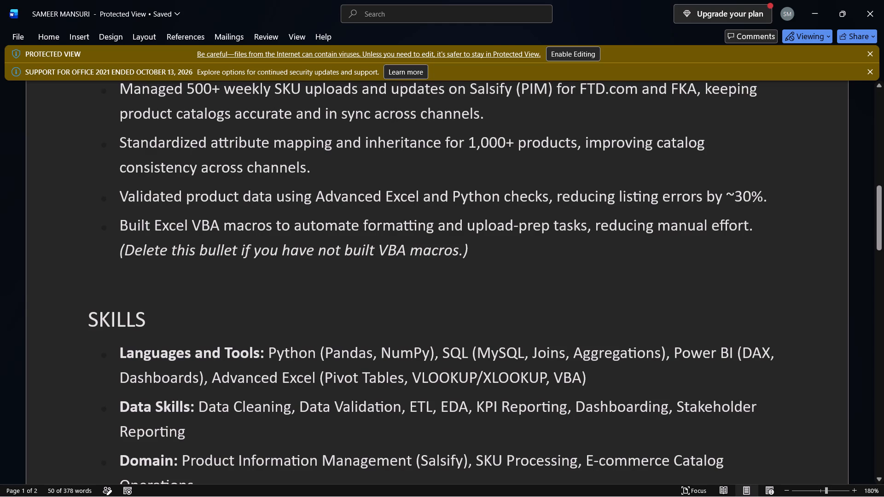
scroll(390, 371, "down", 3)
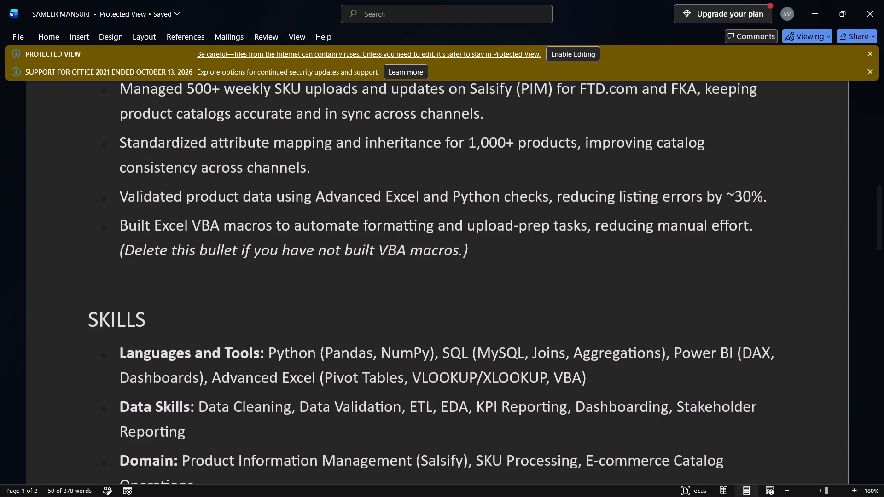
scroll(390, 371, "down", 2)
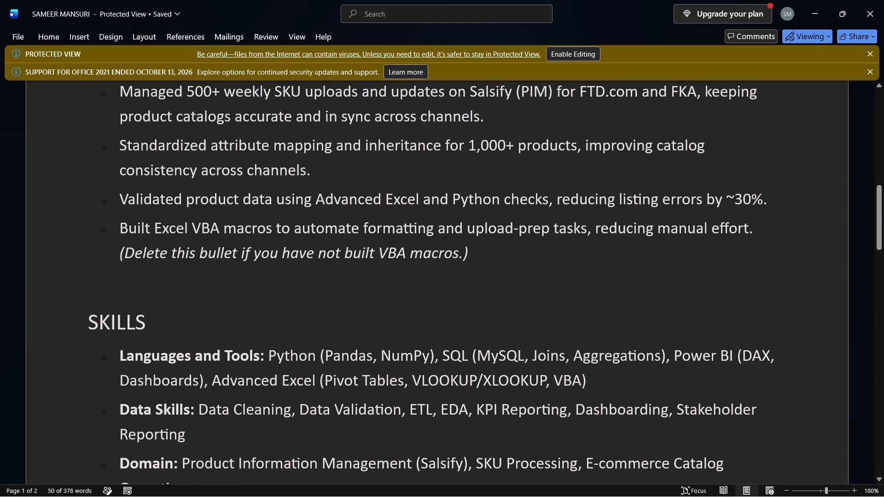
scroll(390, 371, "down", 4)
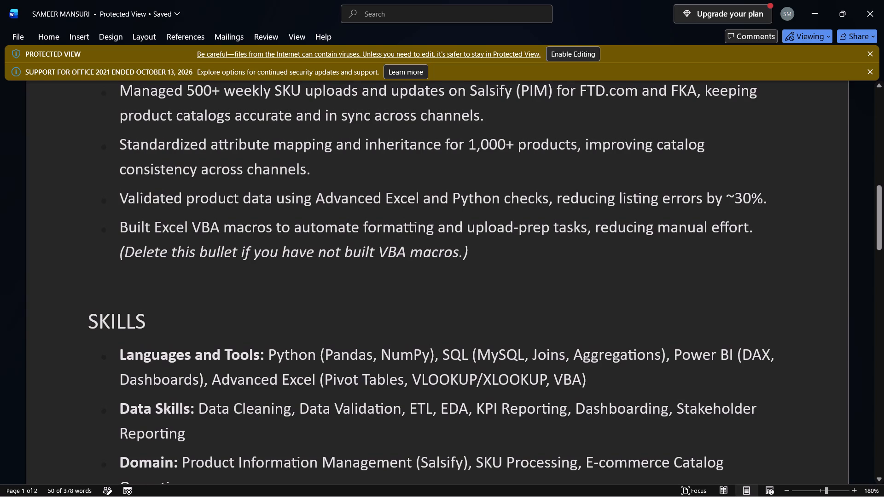
scroll(390, 371, "down", 3)
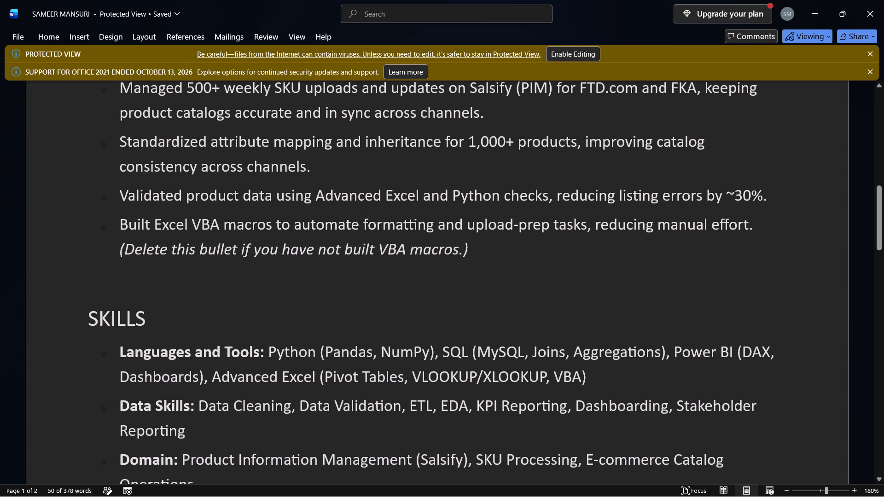
scroll(354, 308, "down", 1)
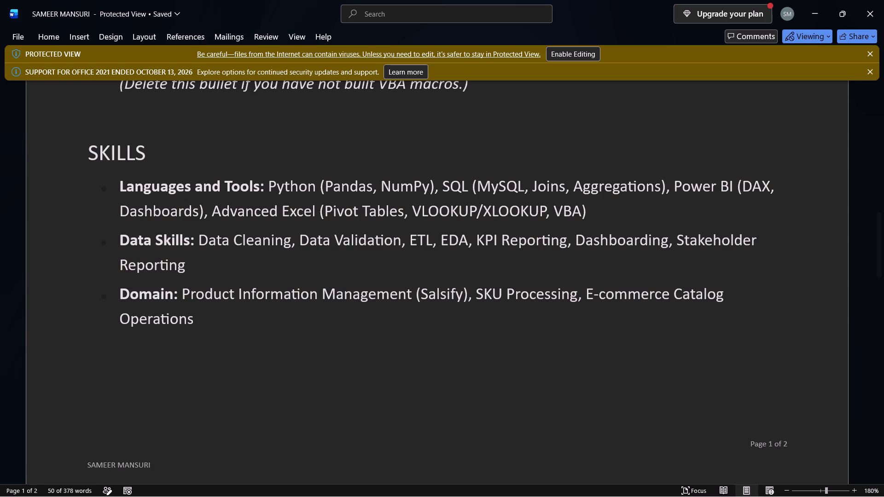
scroll(267, 225, "up", 1)
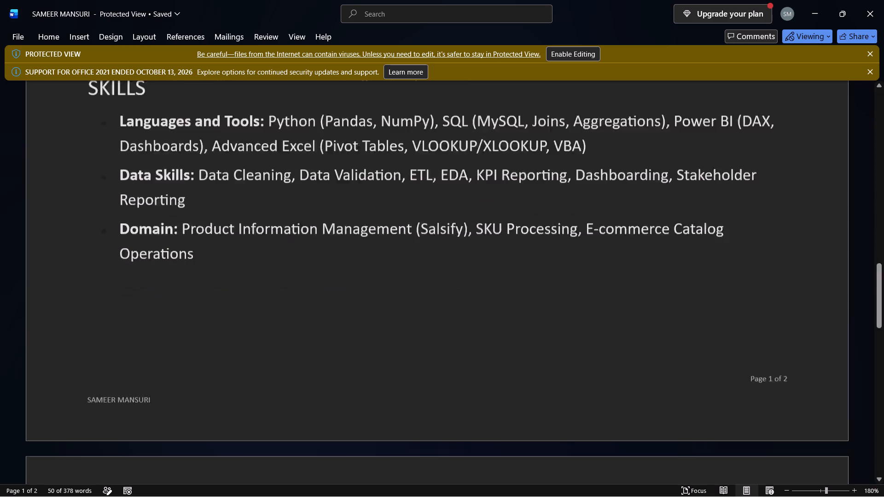
scroll(267, 225, "up", 1)
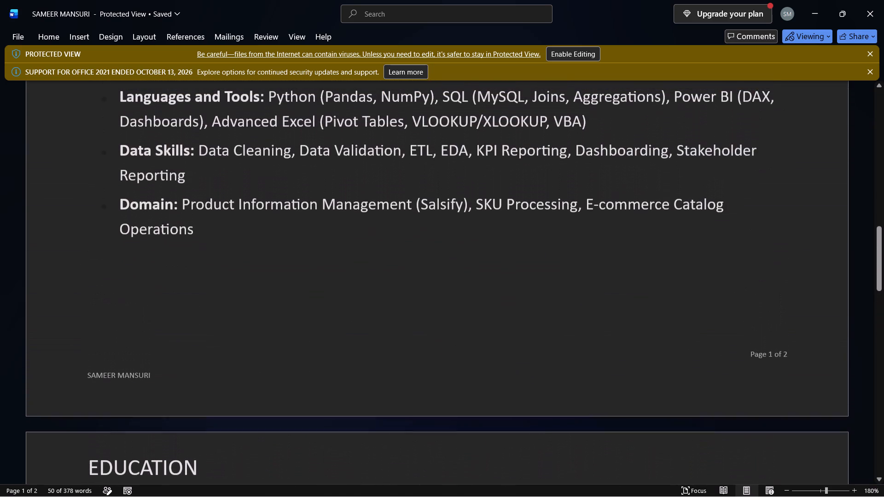
Read the Word resume's Education, Projects and Certifications & Languages sections on its second page.
scroll(267, 225, "down", 1)
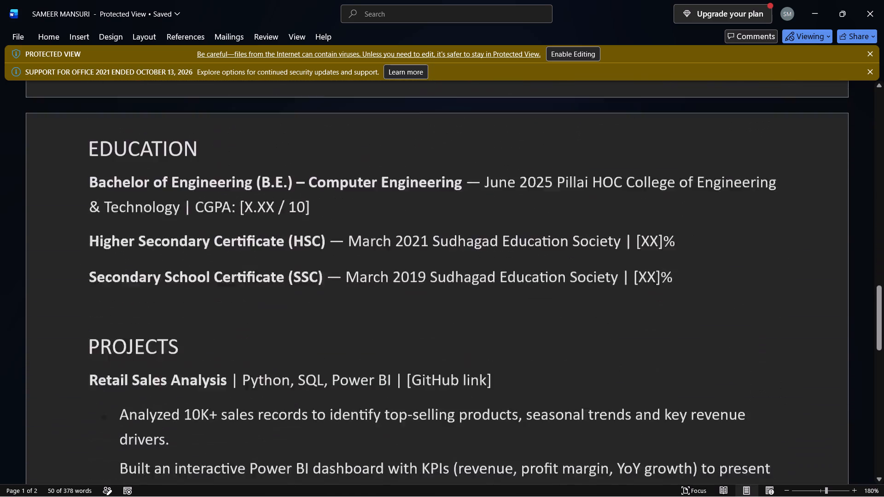
scroll(267, 225, "down", 1)
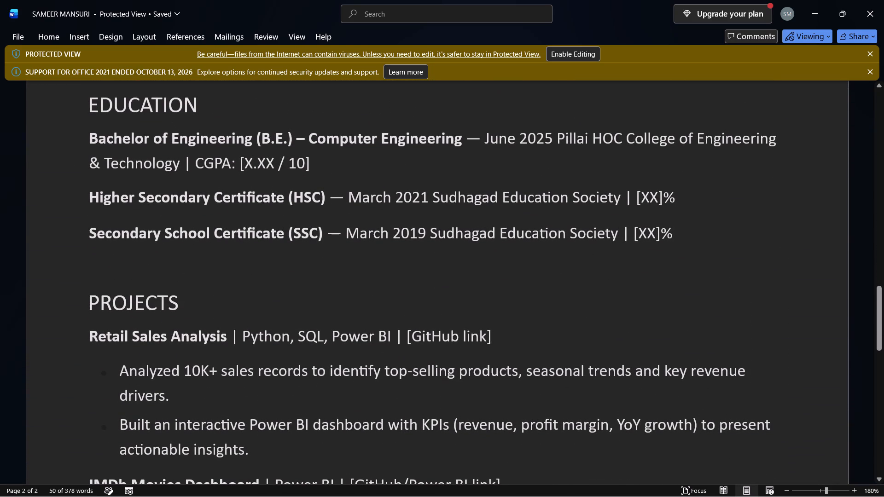
scroll(267, 225, "down", 1)
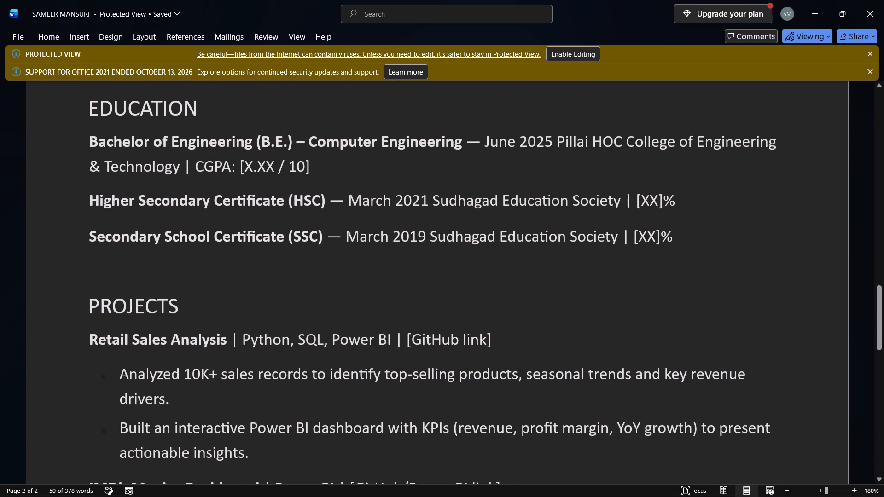
scroll(267, 225, "down", 2)
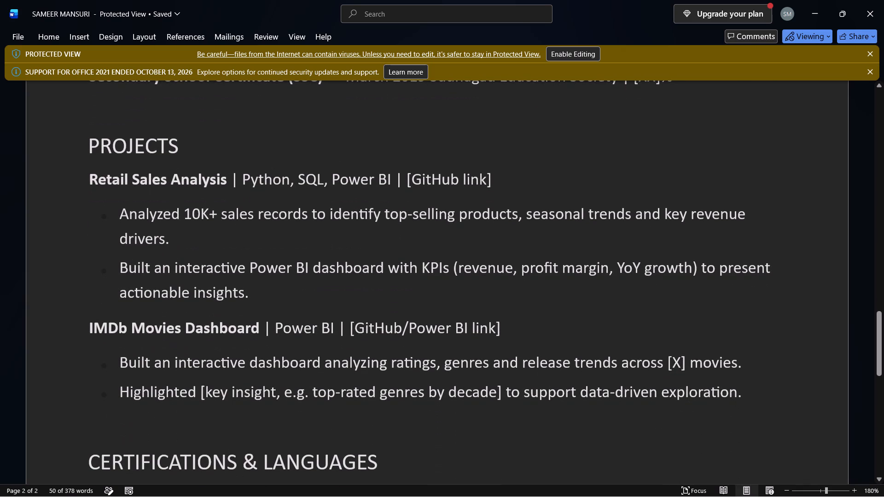
scroll(267, 225, "down", 1)
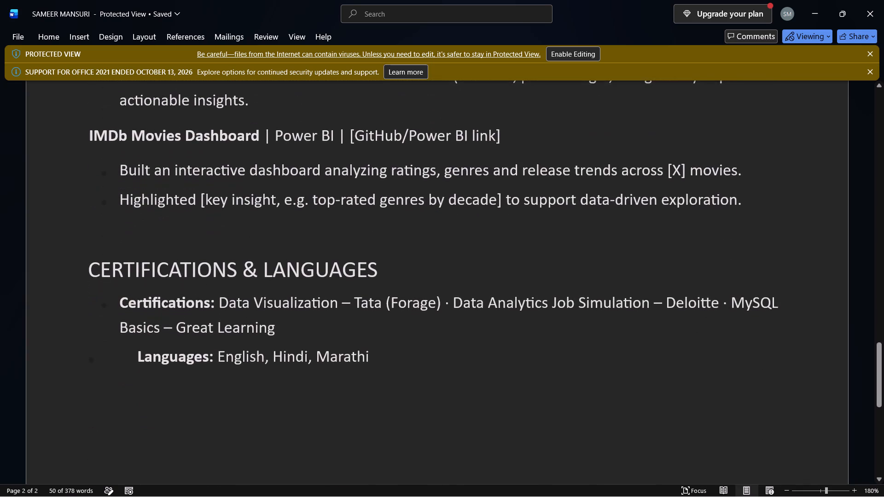
scroll(267, 225, "down", 1)
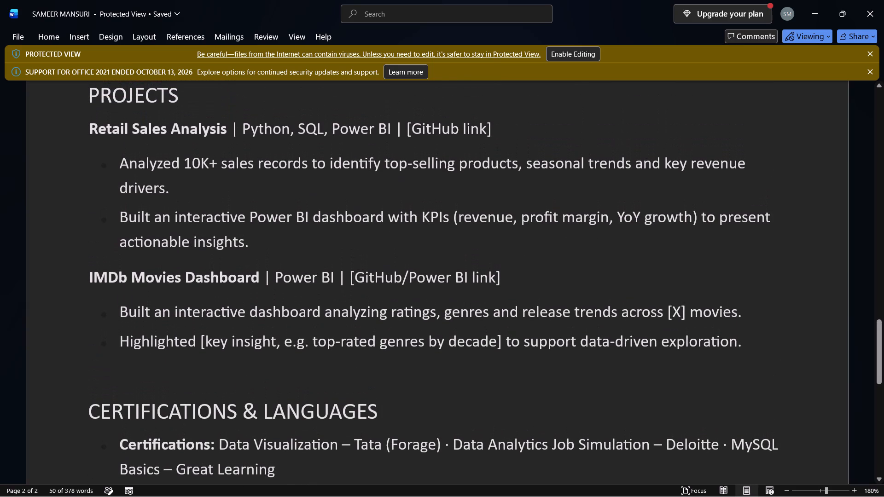
Switch back to the Canva resume and review its sections from Certifications & Languages up to the name heading.
key("alt+Tab")
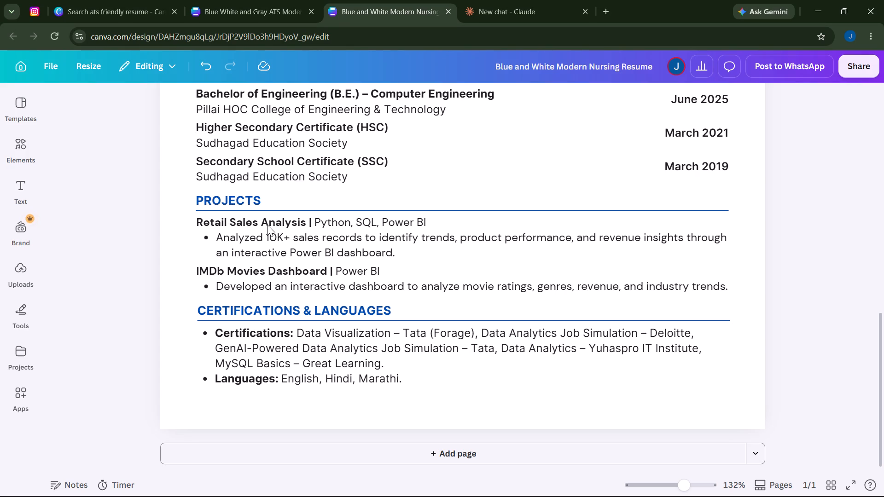
scroll(623, 153, "up", 1)
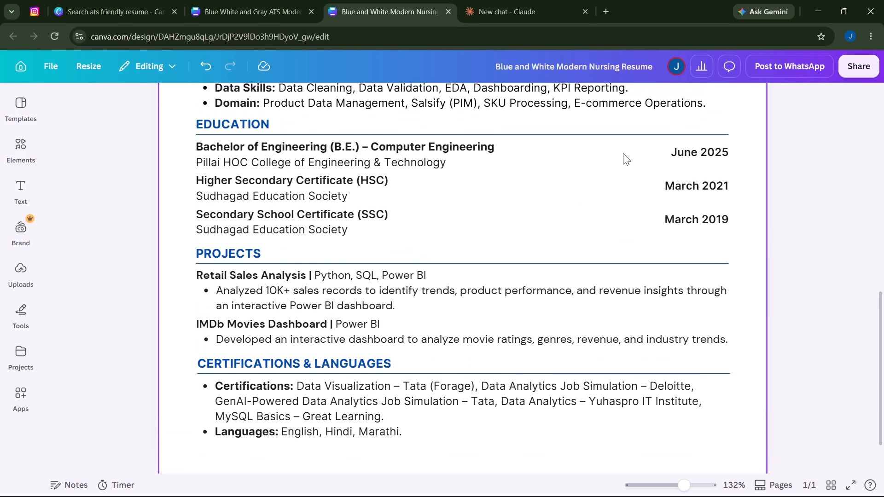
scroll(623, 153, "up", 1)
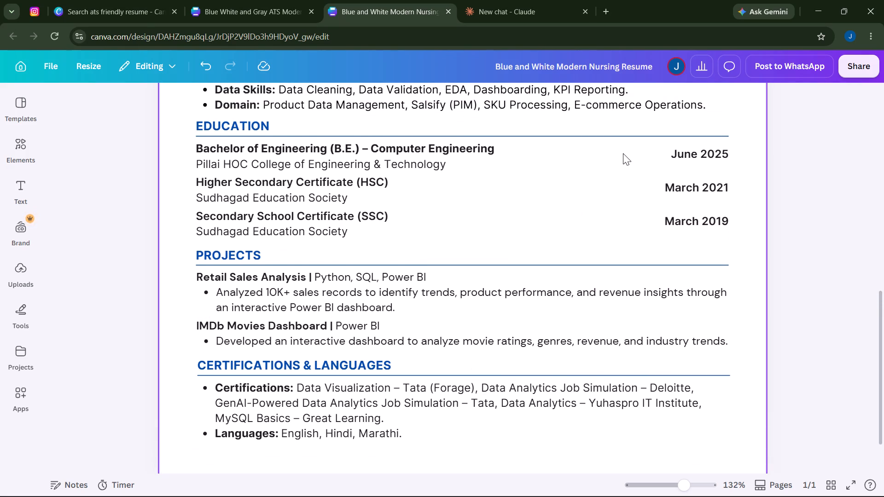
scroll(623, 153, "up", 6)
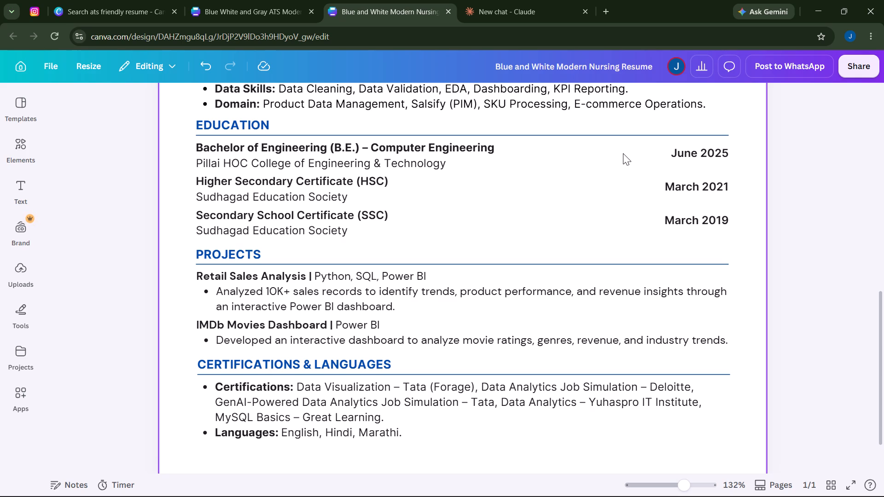
scroll(623, 153, "up", 3)
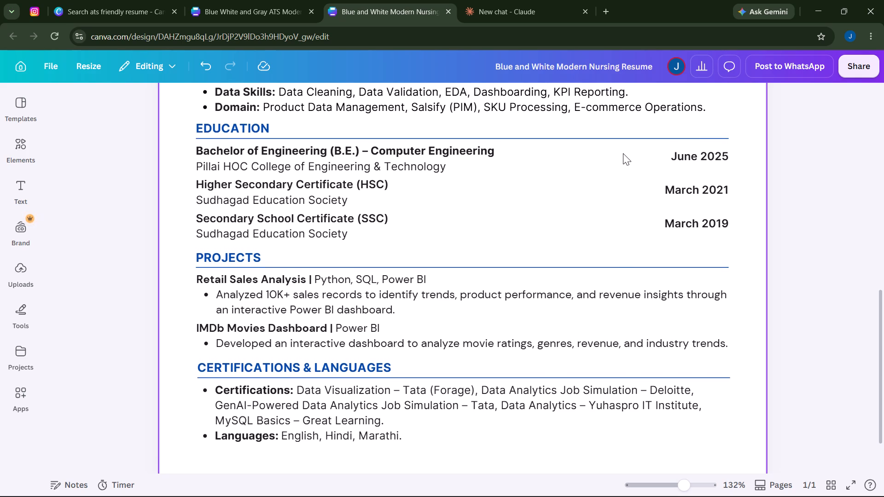
scroll(623, 153, "up", 1)
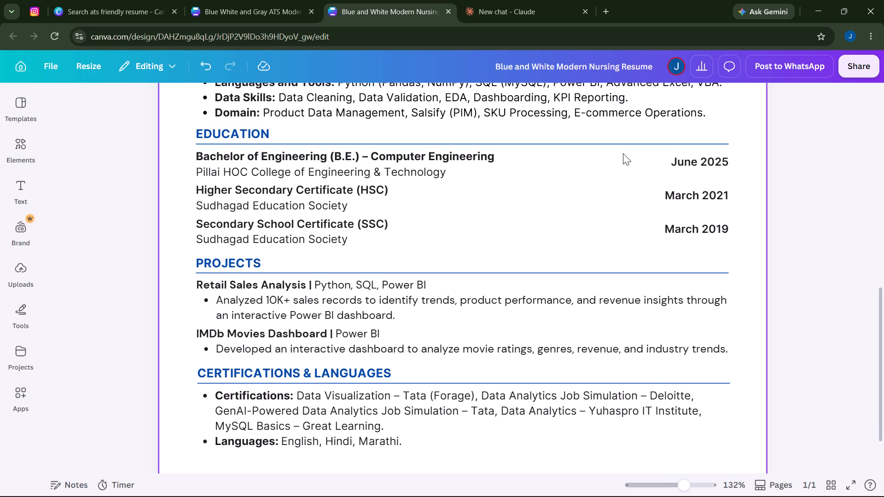
scroll(623, 153, "up", 6)
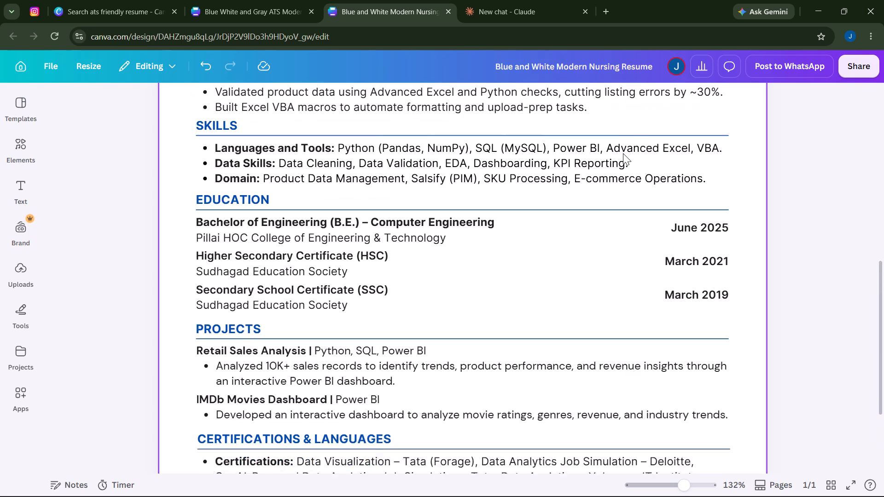
scroll(623, 153, "up", 7)
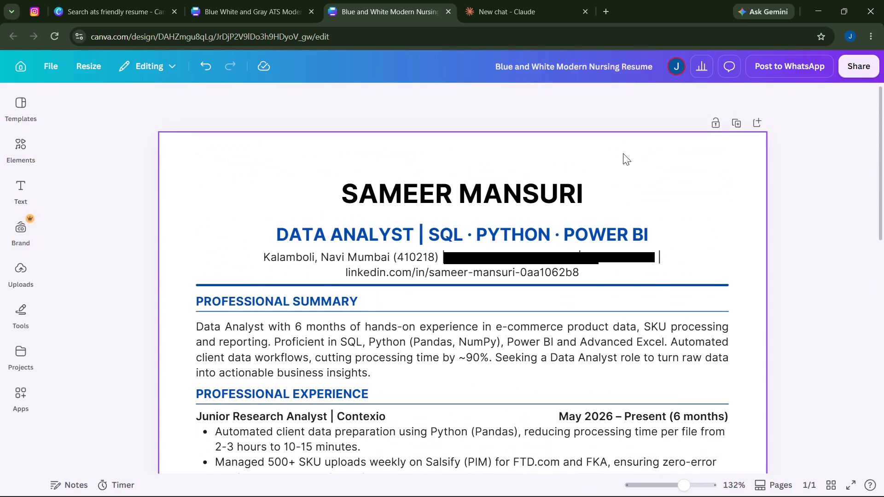
Nudge the Data Analyst | SQL · Python · Power BI title line up so it sits close beneath the name heading.
left_click(471, 186)
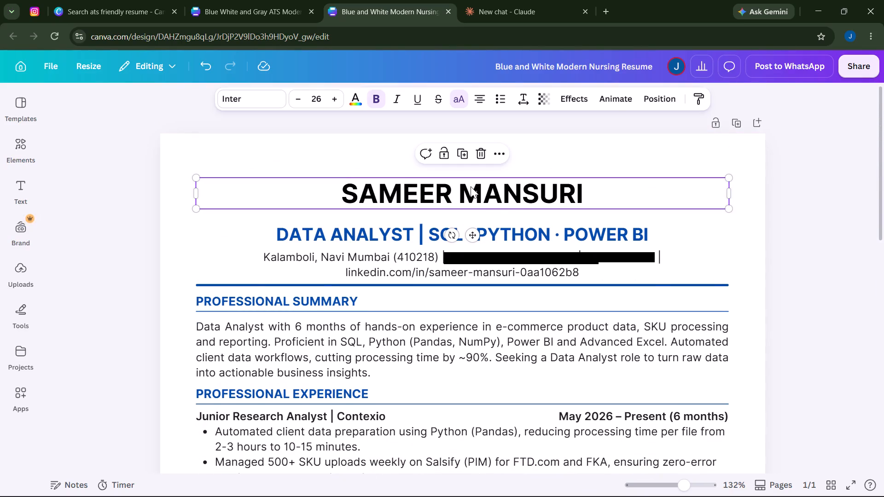
left_click(529, 231)
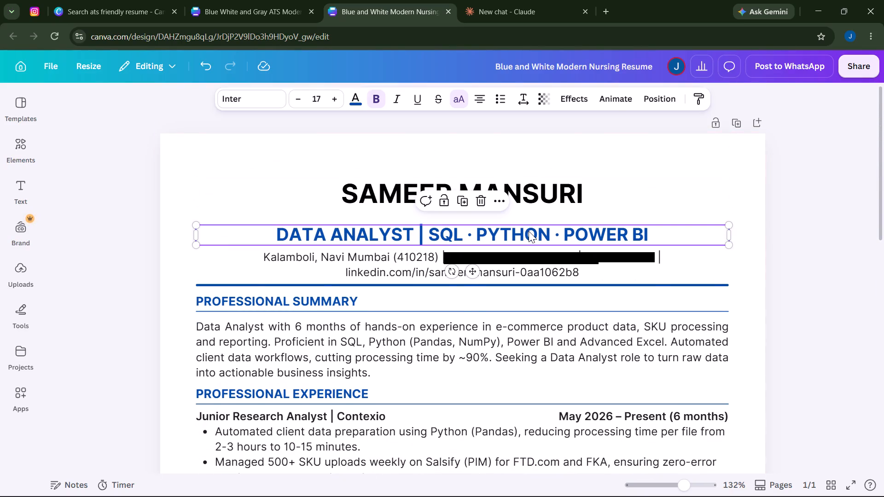
key("Up")
key("Up")
key("Up")
key("Up")
key("Up")
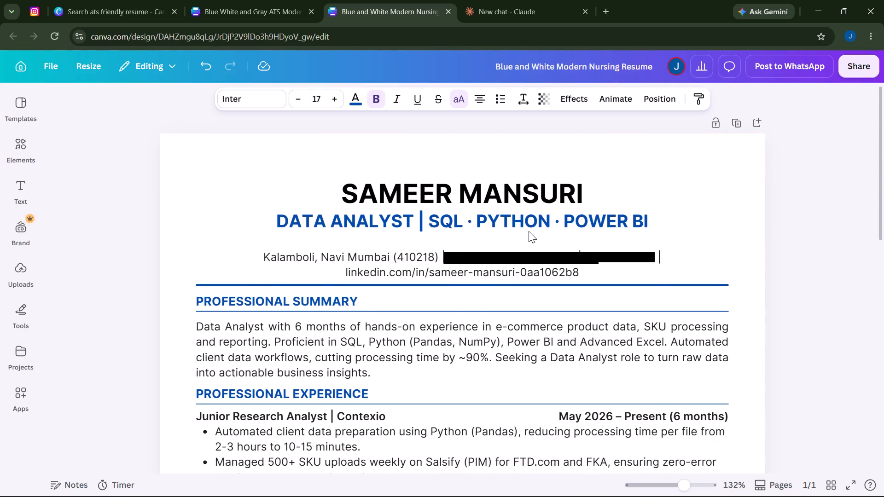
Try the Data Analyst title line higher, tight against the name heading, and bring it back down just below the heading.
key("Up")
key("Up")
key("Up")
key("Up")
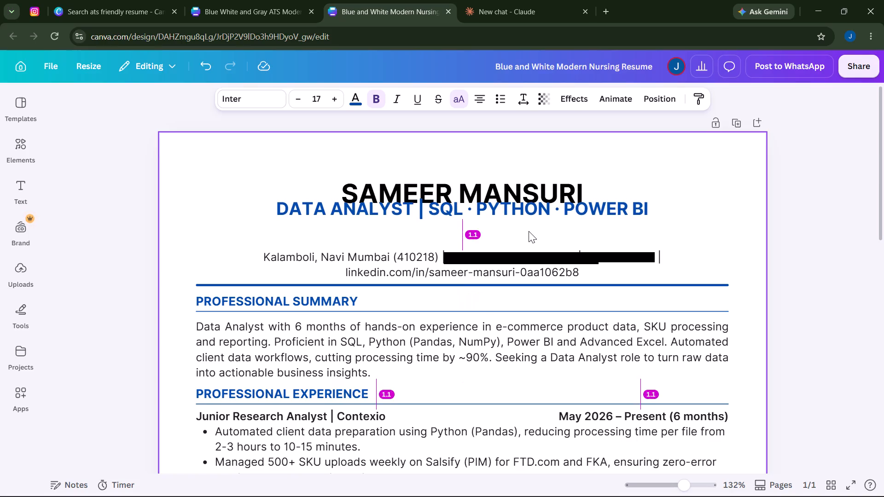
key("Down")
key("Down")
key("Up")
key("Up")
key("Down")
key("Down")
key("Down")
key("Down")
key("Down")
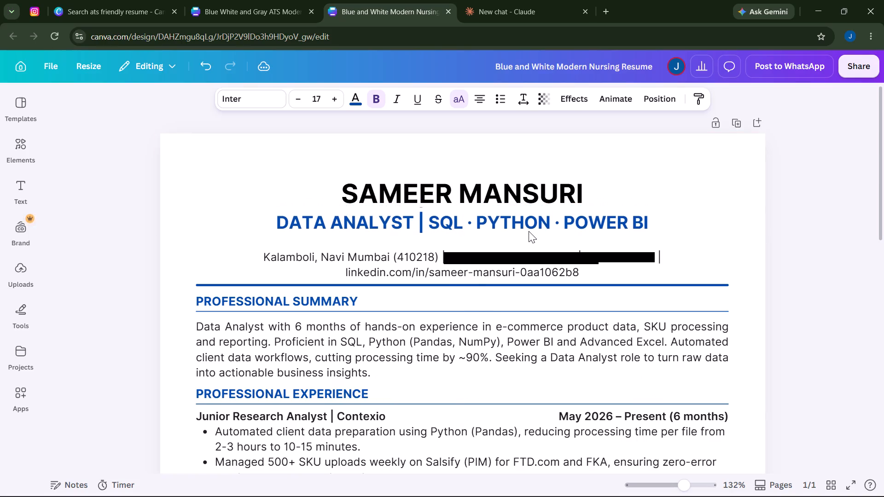
Nudge the Data Analyst title line down until it sits close above the contact details, with a gap of about 0.2.
key("Down")
key("Down")
key("Down")
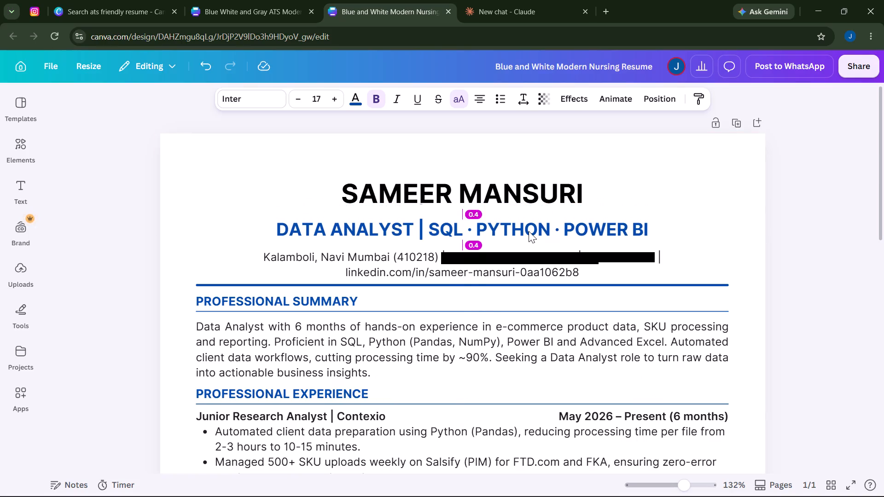
key("Down")
key("Up")
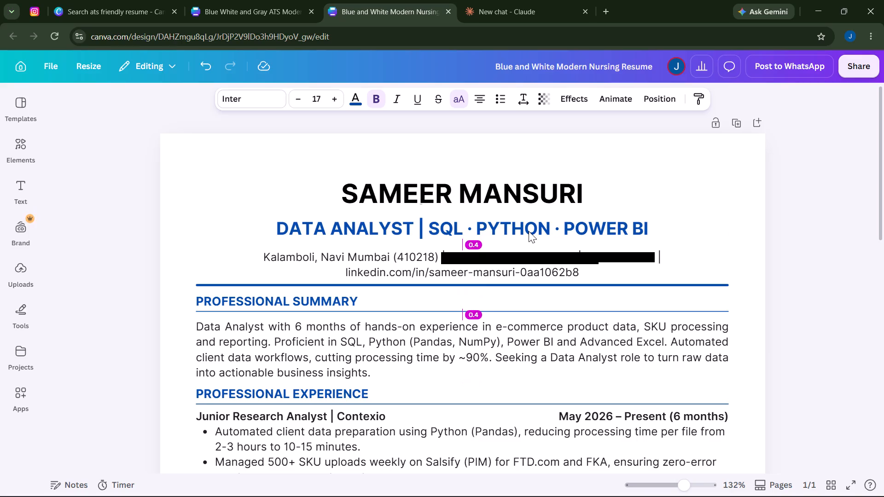
key("Down")
key("Down")
key("Up")
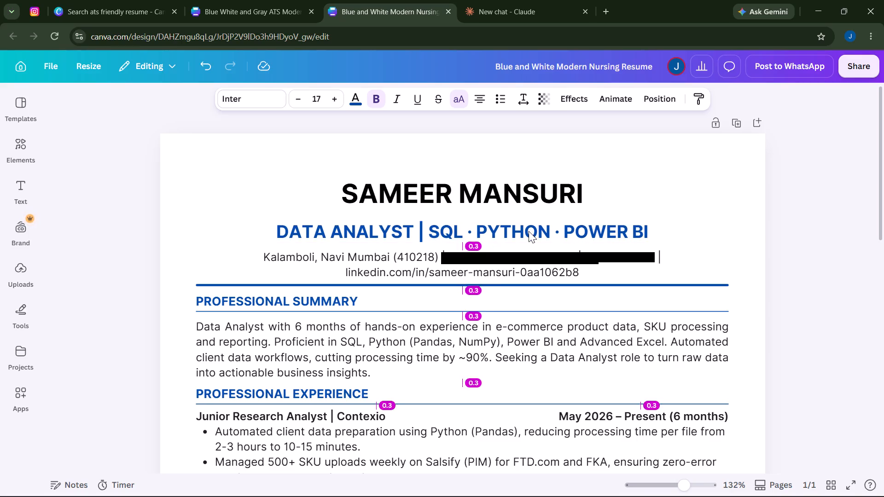
key("Up")
key("Down")
key("Down")
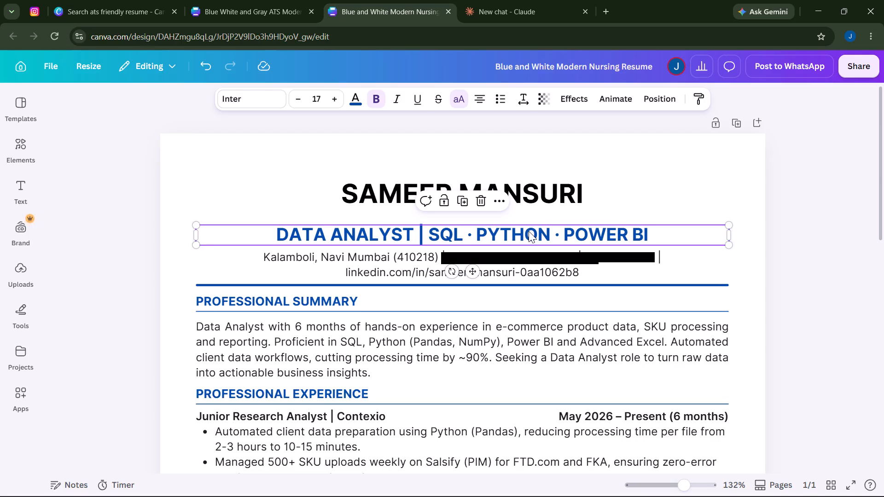
Nudge the name heading to test its spacing above the title line, and settle it near the top with a clear gap below.
left_click(588, 182)
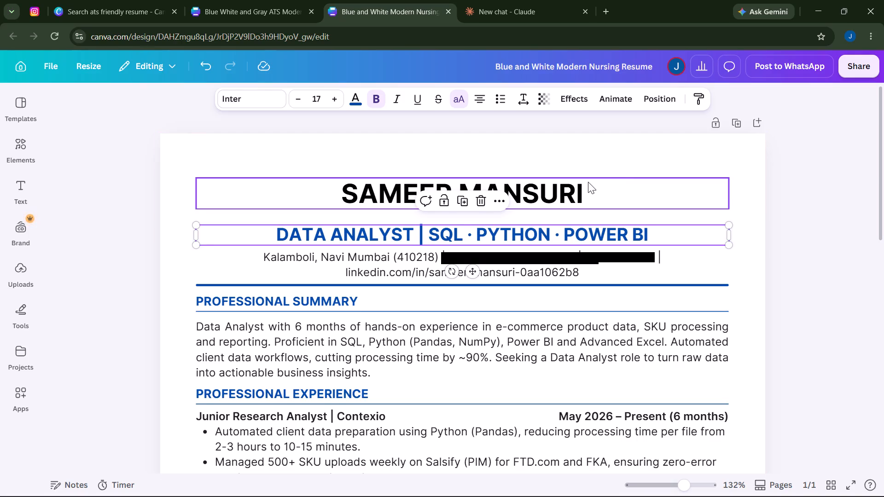
key("Down")
key("Down")
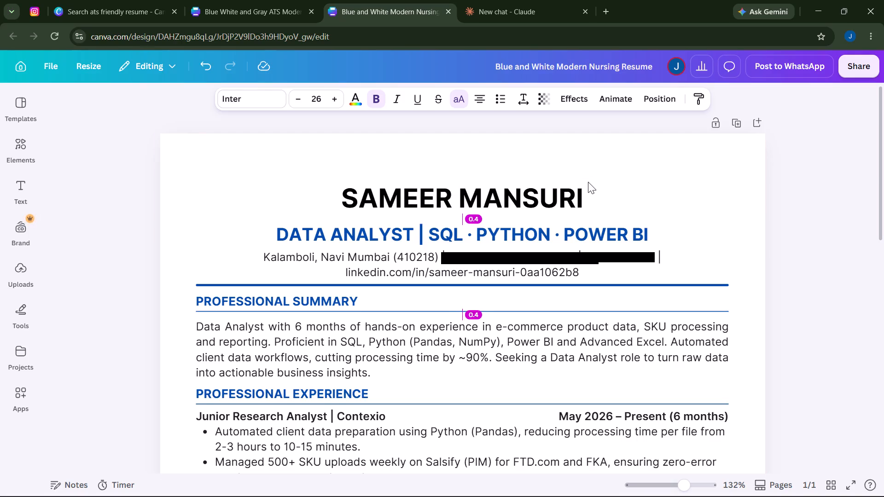
key("Down")
key("Down")
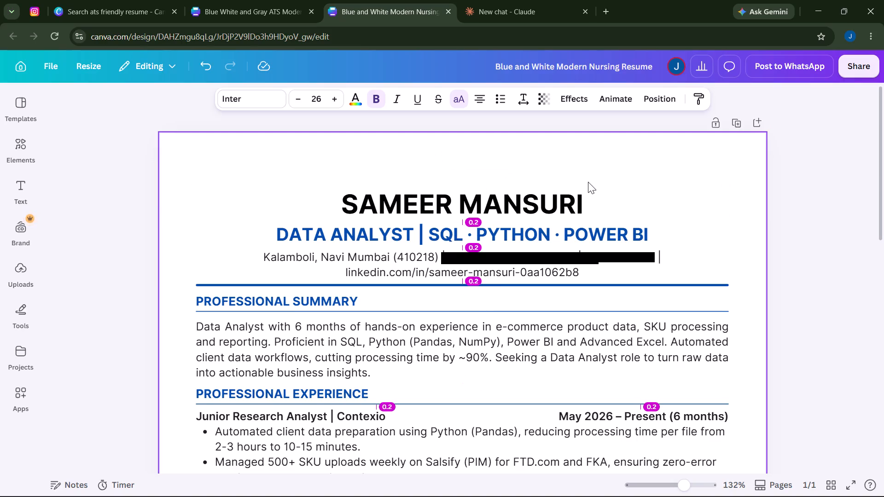
key("Up")
key("Up")
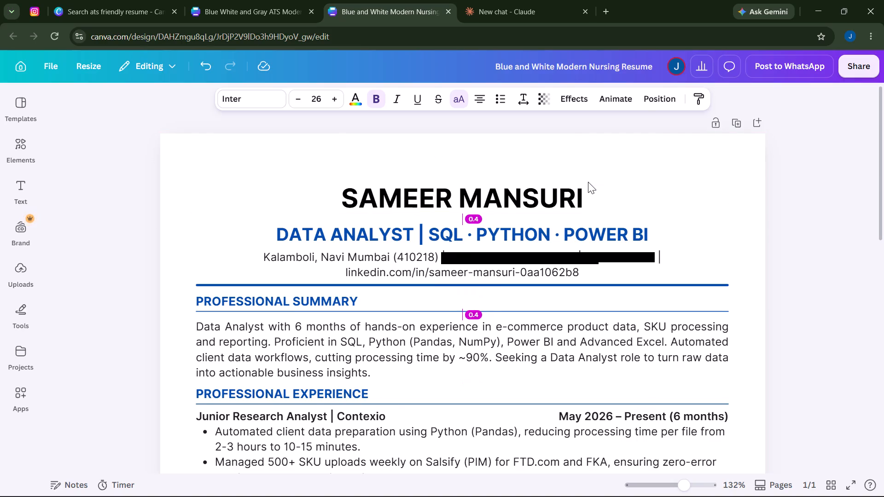
key("Up")
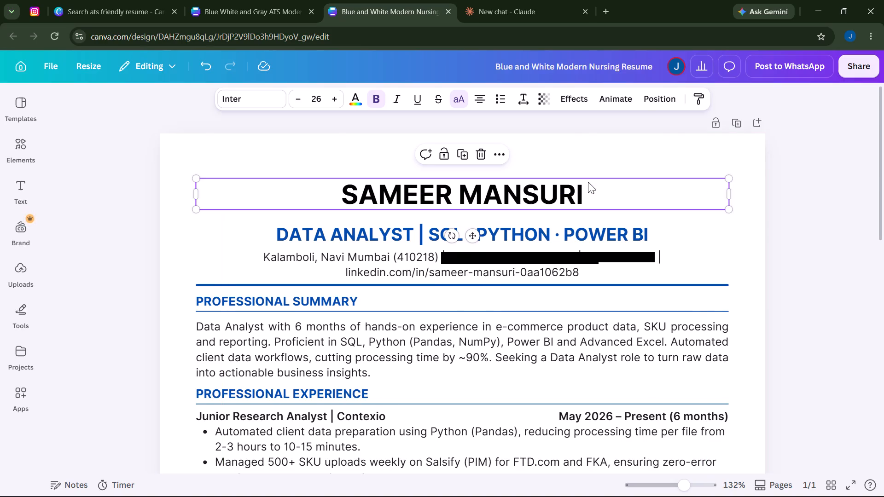
key("Down")
key("Up")
key("Up")
key("Down")
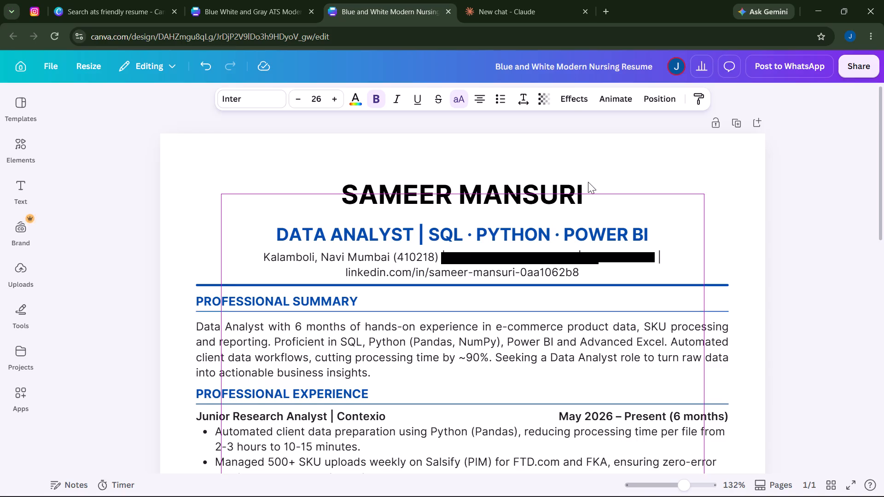
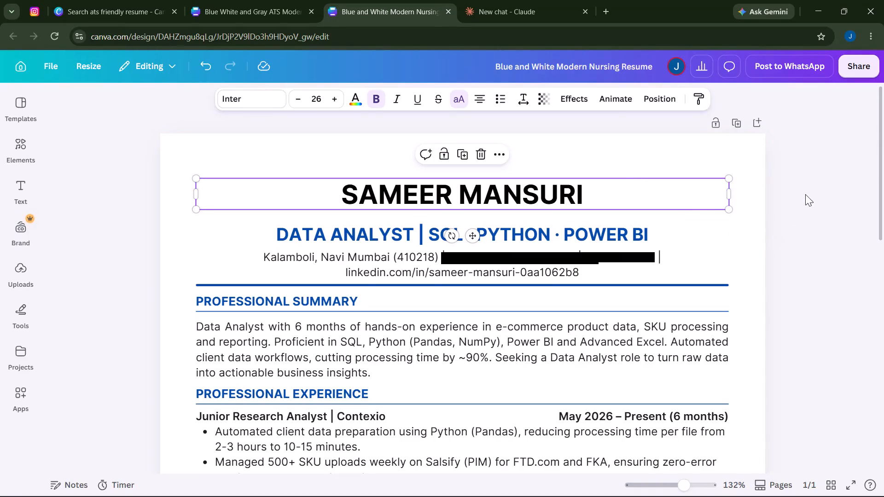
Nudge the Data Analyst title line up slightly, leaving a gap of about 0.3 above the contact details.
left_click(805, 194)
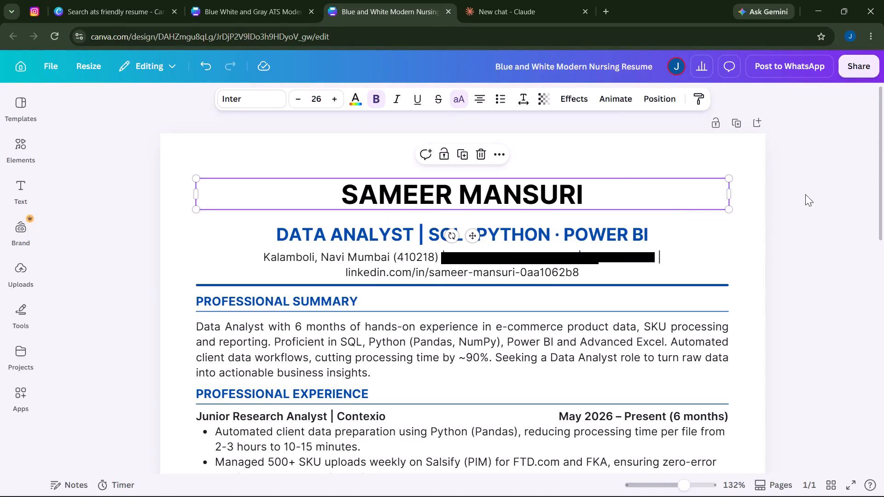
left_click(555, 238)
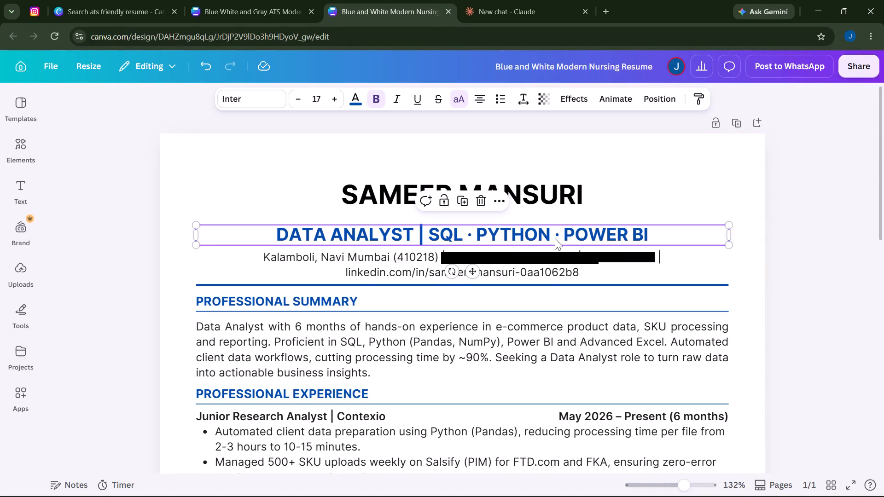
key("Up")
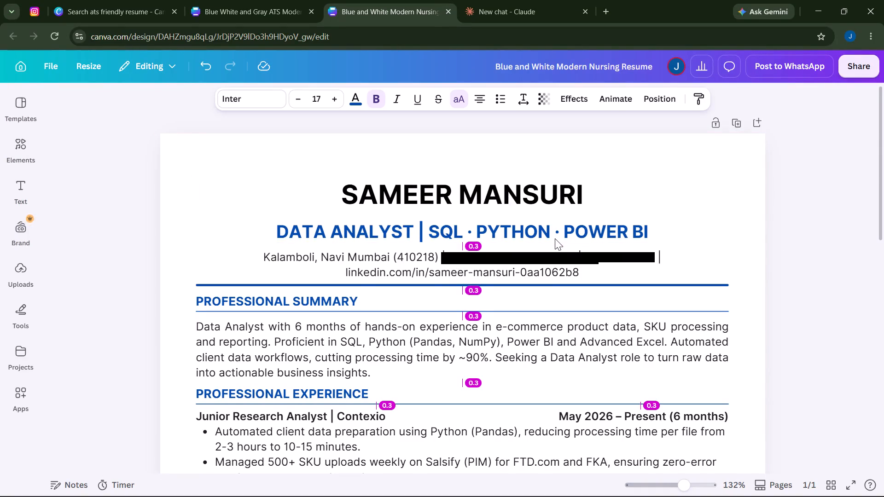
Nudge the contact details up towards the title line, test them higher, and settle them about 0.3 above the thick blue divider.
left_click(553, 258)
key("Up")
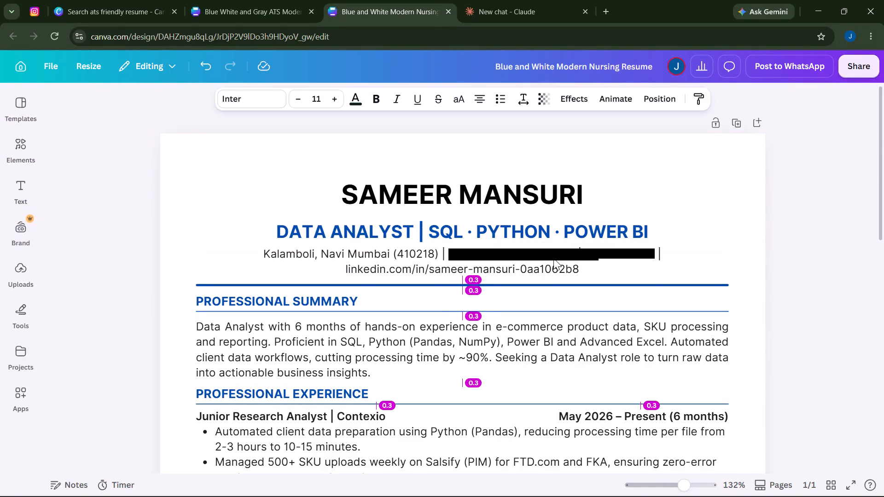
key("Up")
key("Up")
key("Up")
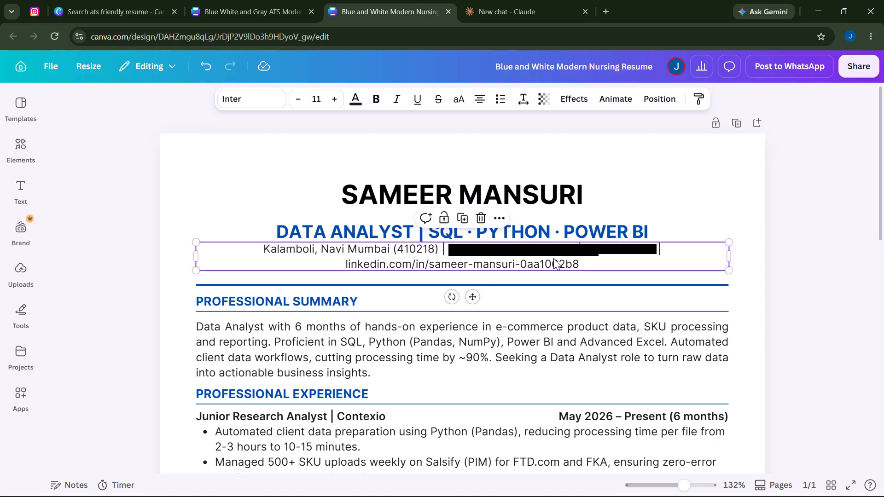
key("Down")
key("Down")
key("Down")
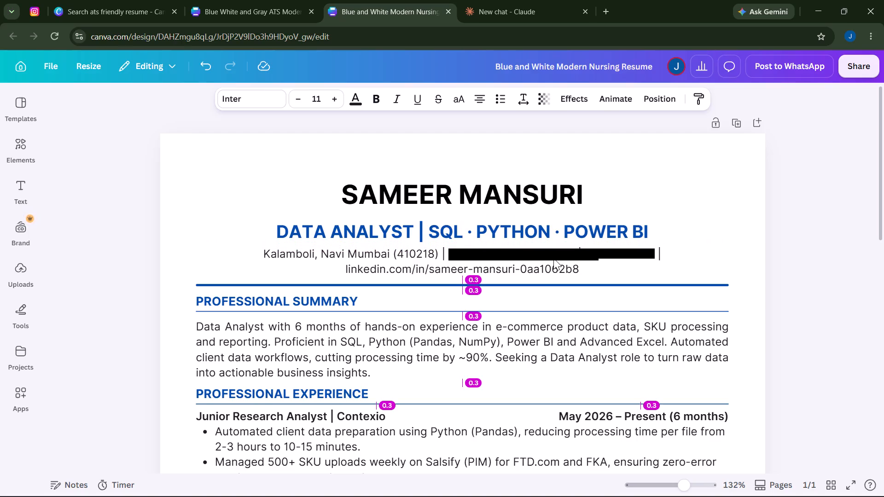
key("Down")
key("Up")
left_click(114, 202)
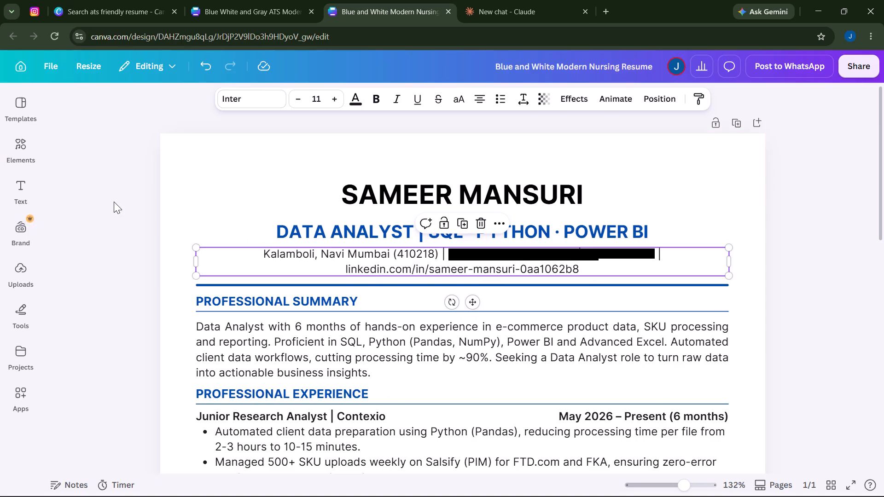